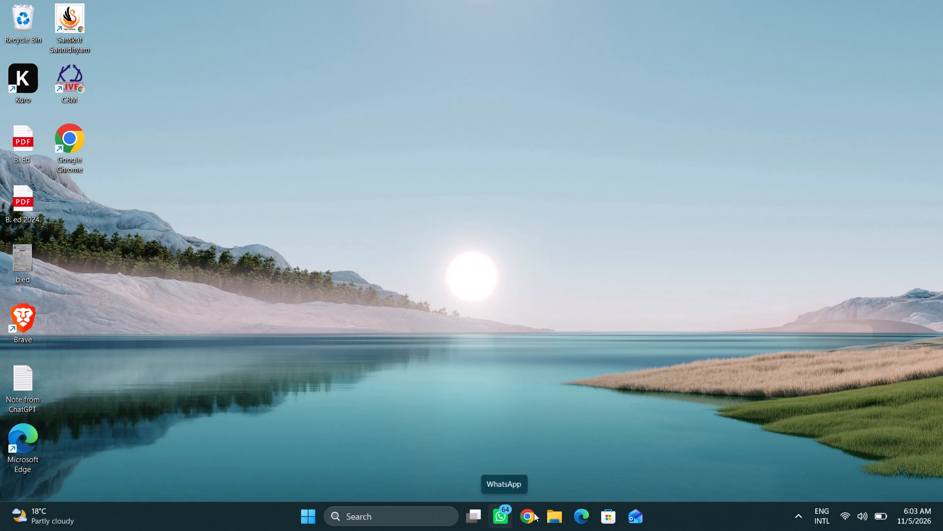
Launch Word and open the recent document named S.
left_click(415, 510)
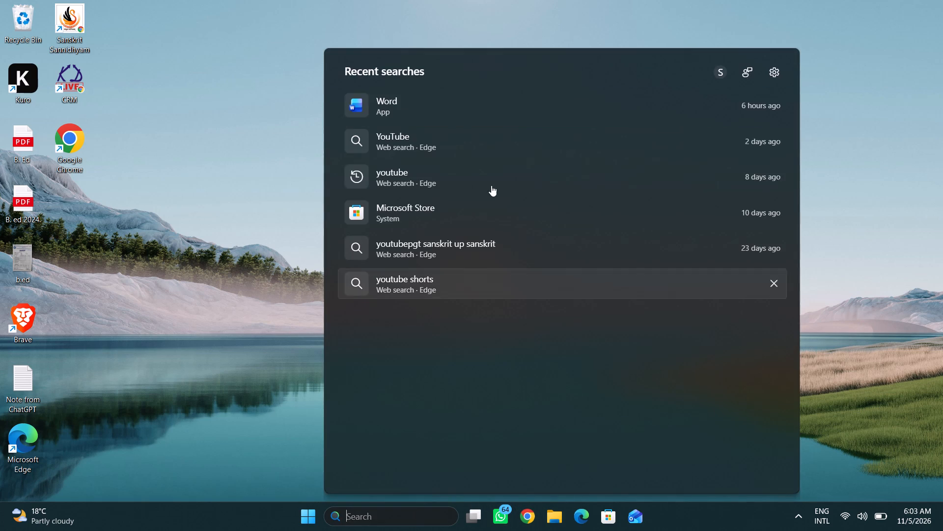
left_click(472, 97)
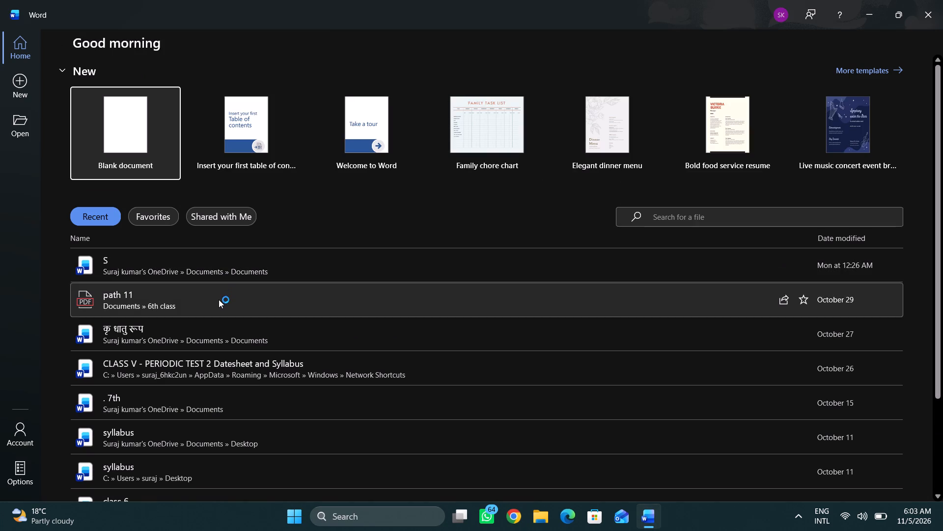
left_click(245, 252)
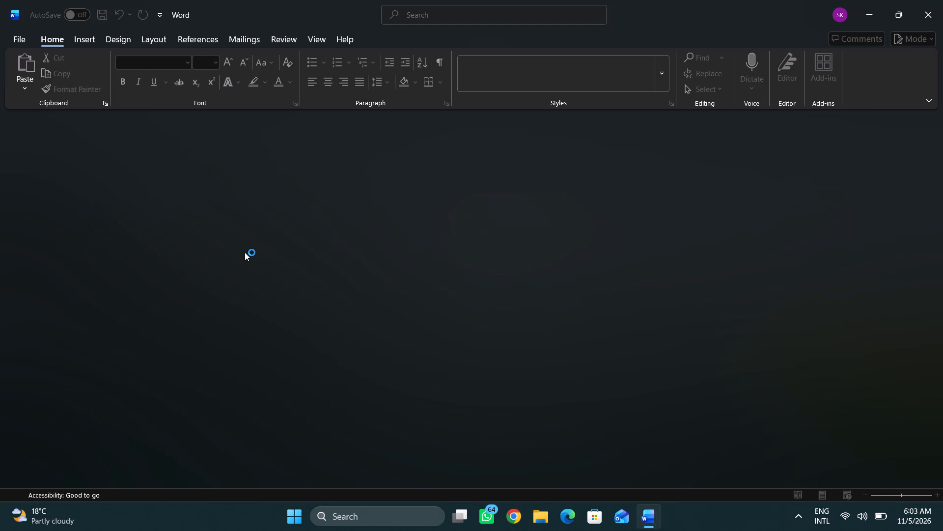
Delete the single letter S from the document, leaving the document open without saving.
scroll(377, 233, "up", 1)
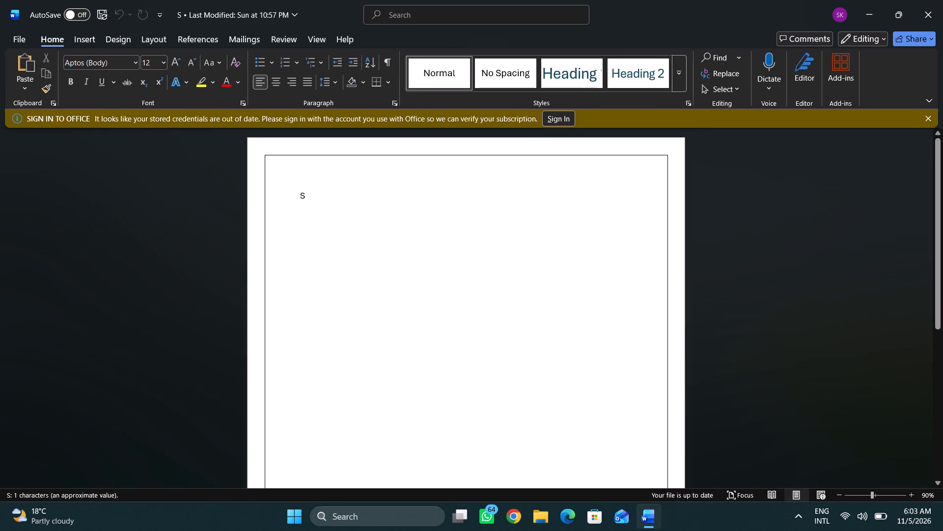
scroll(377, 233, "up", 4)
scroll(377, 233, "down", 8)
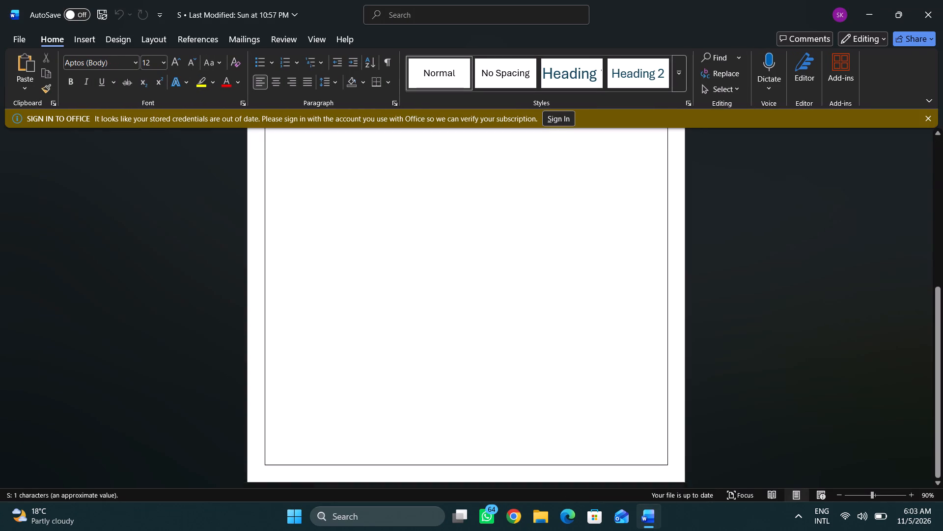
scroll(377, 233, "up", 14)
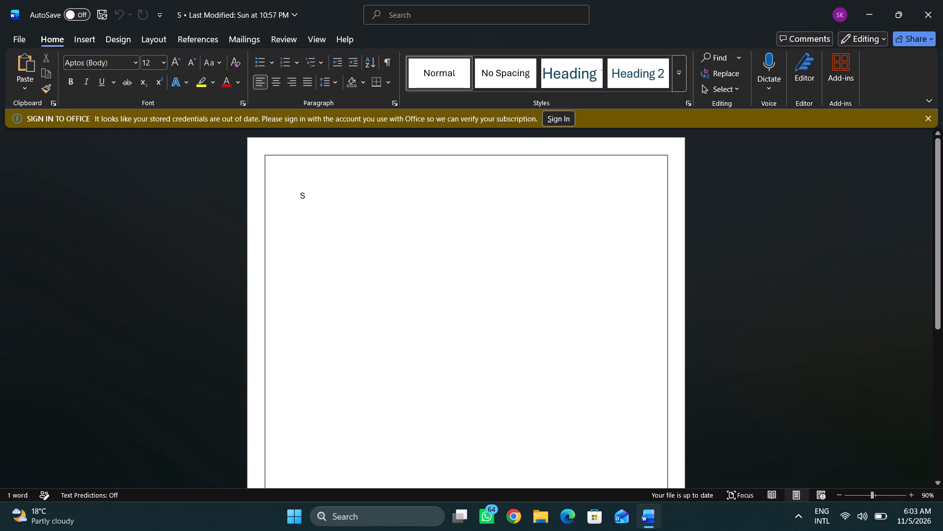
left_click(307, 194)
key("BackSpace")
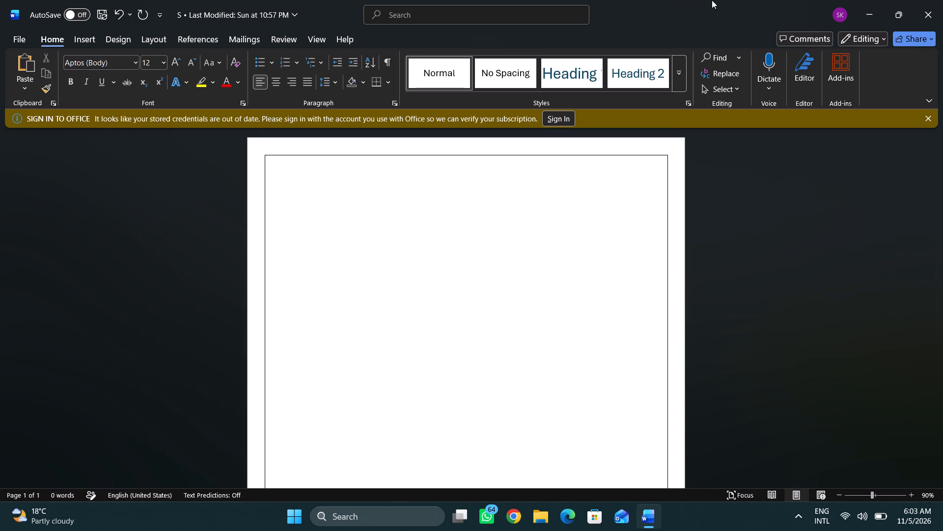
left_click(924, 5)
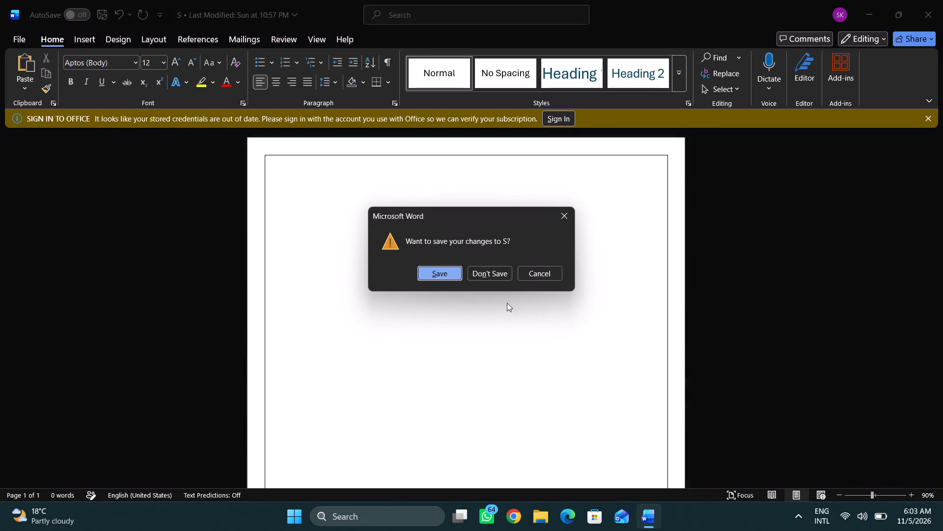
left_click(566, 207)
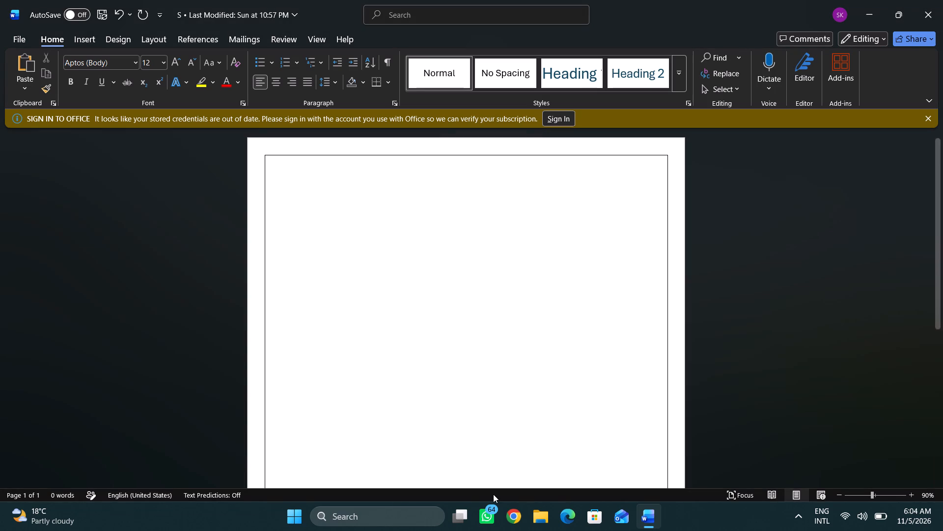
Open the most recently accessed avyaya Word file from File Explorer, examine the worksheet and close it.
left_click(543, 512)
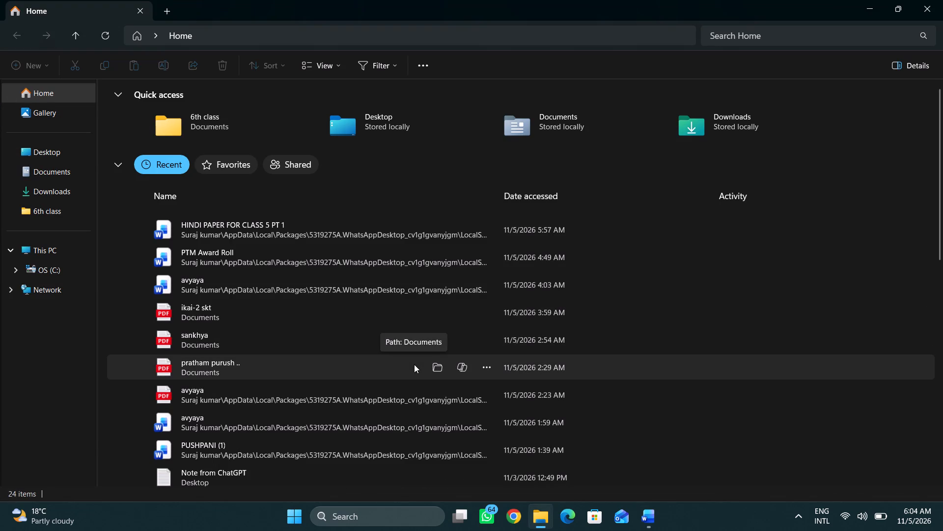
left_click(387, 286)
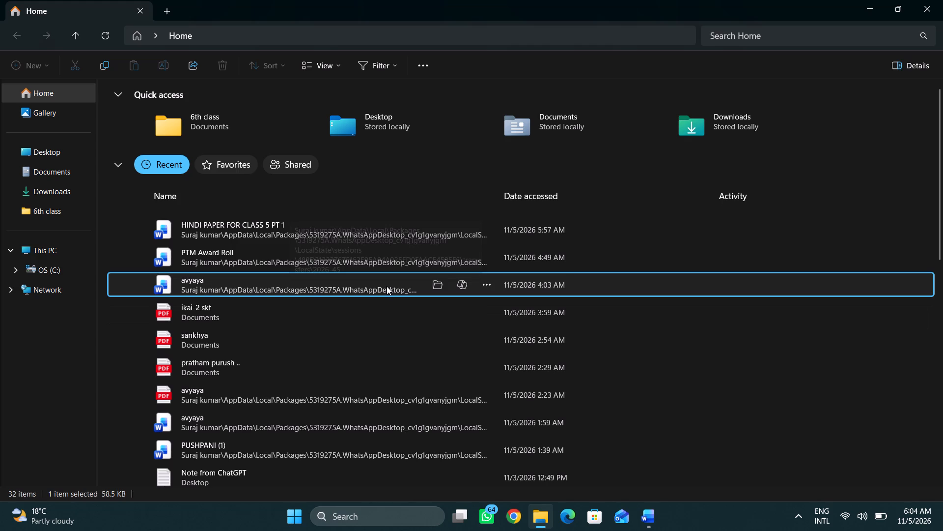
key("Return")
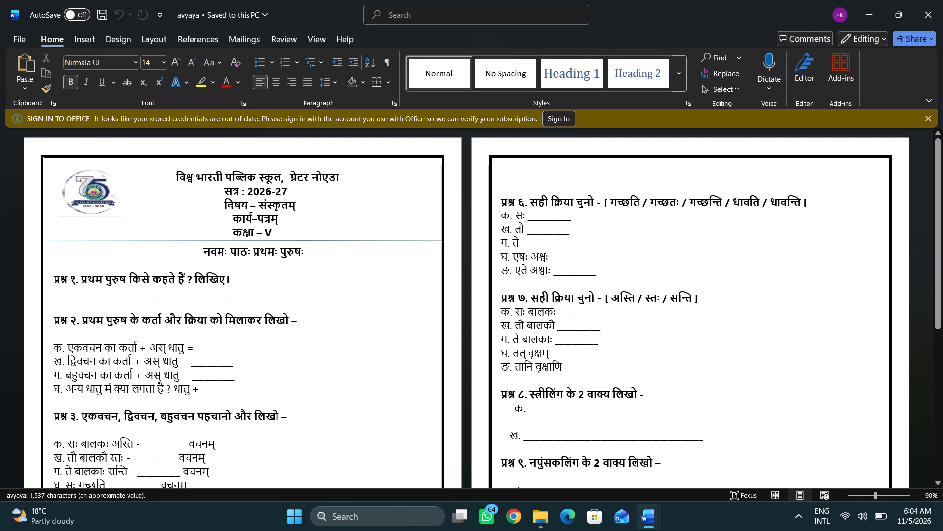
left_click(294, 205)
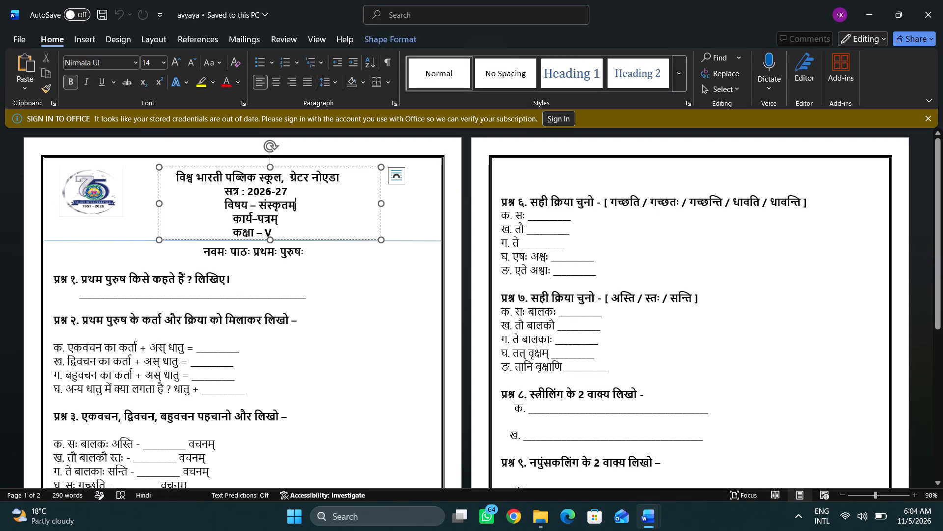
left_click(932, 3)
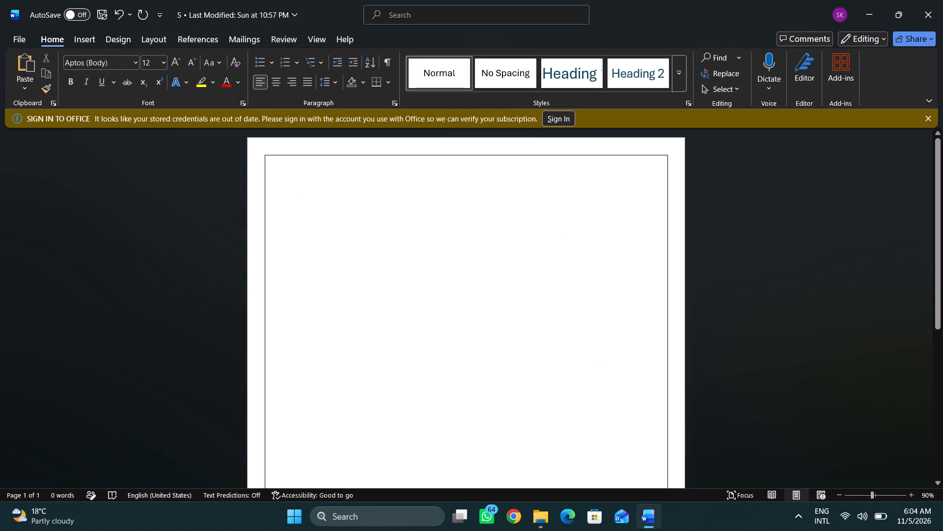
scroll(457, 294, "up", 1)
Search File Explorer's Home for "ik", open the ikai-2 skt PDF and look through its questions to the end.
left_click(544, 512)
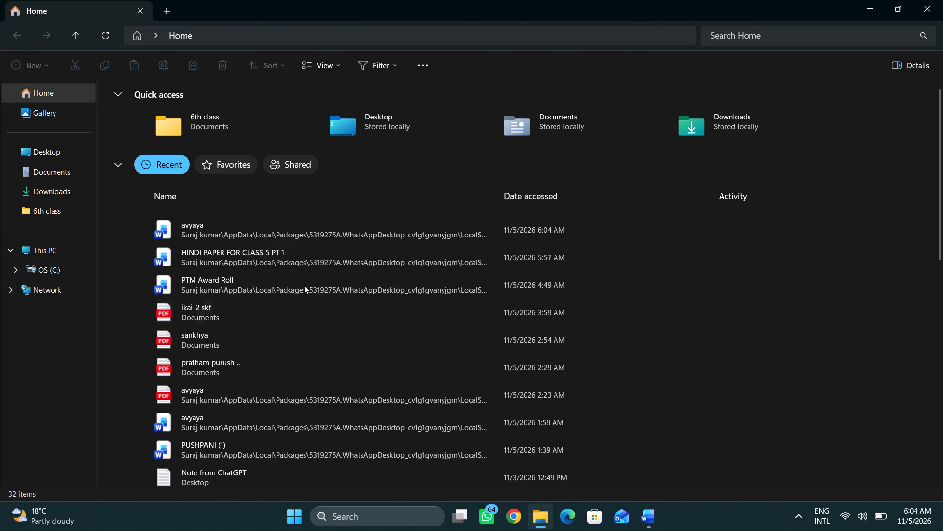
left_click(285, 347)
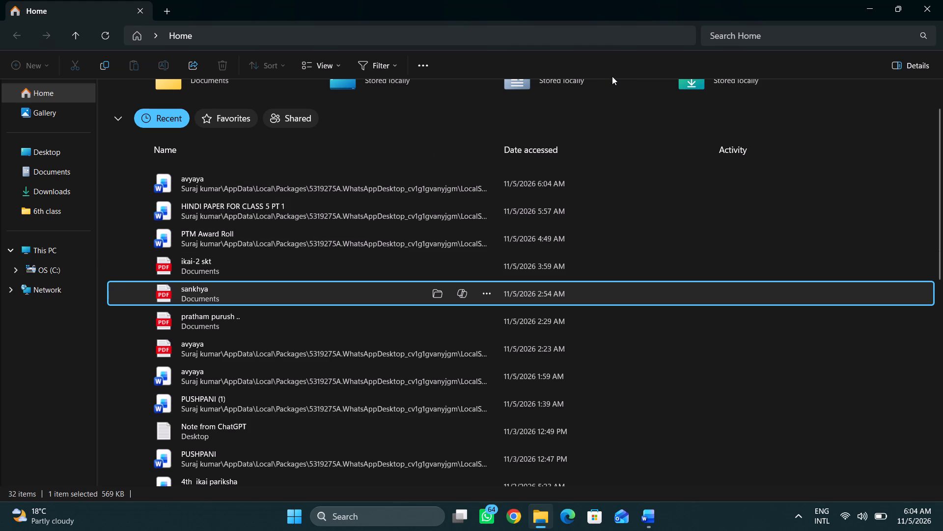
left_click(734, 37)
type("ik")
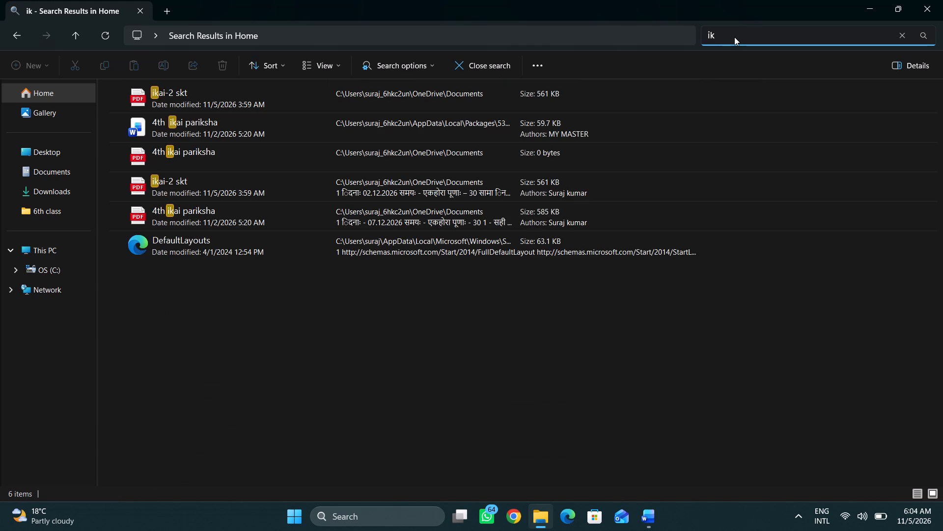
left_click(308, 130)
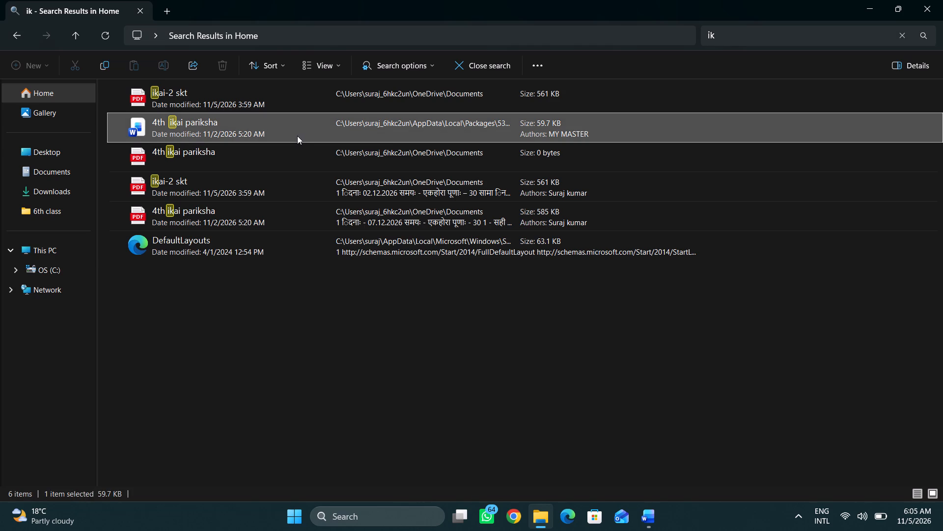
left_click(297, 136)
left_click(361, 122)
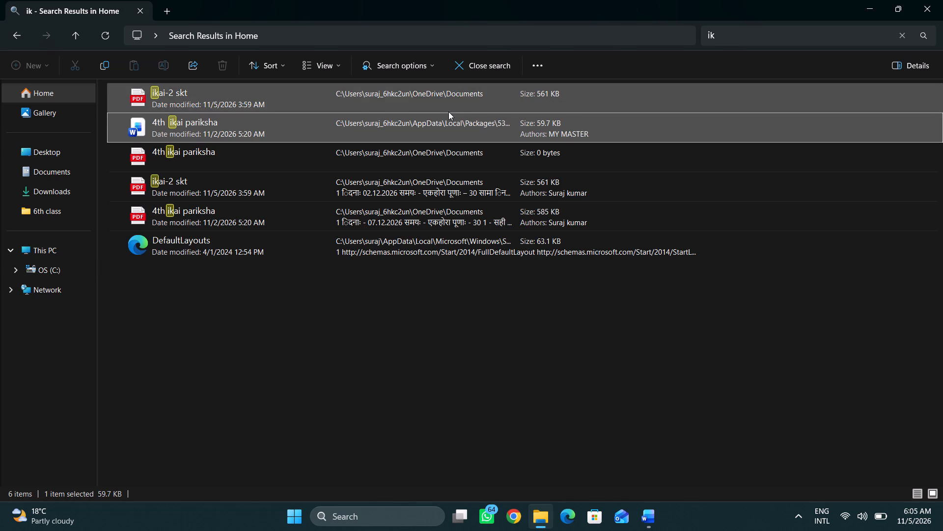
left_click(700, 131)
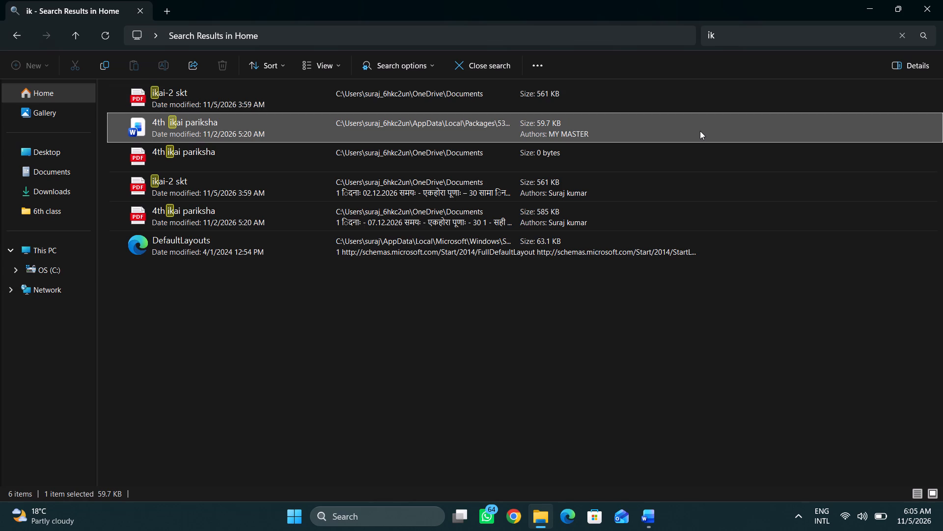
left_click(260, 136)
left_click(246, 98)
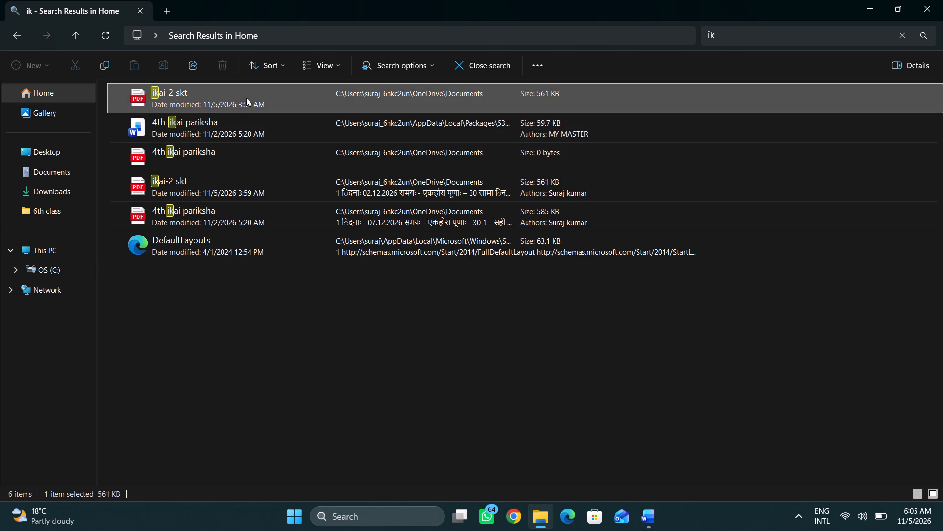
key("Return")
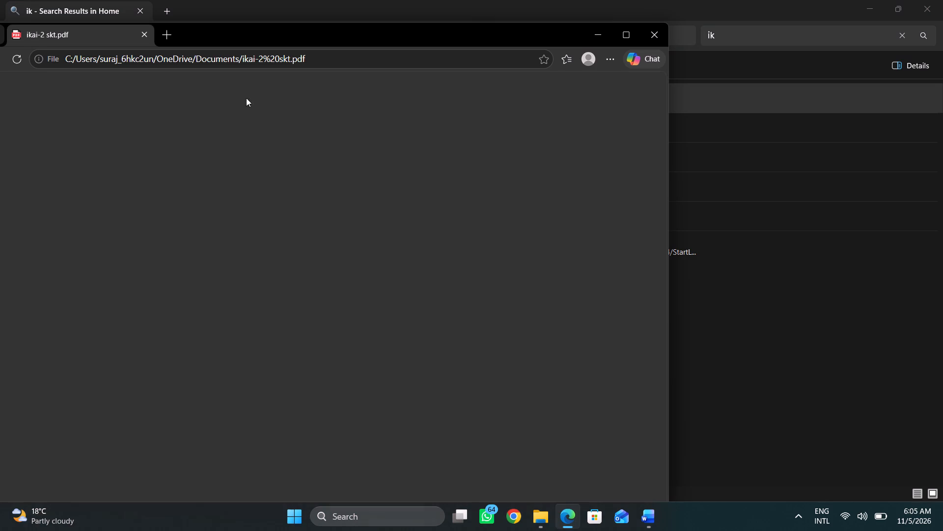
scroll(258, 216, "down", 7)
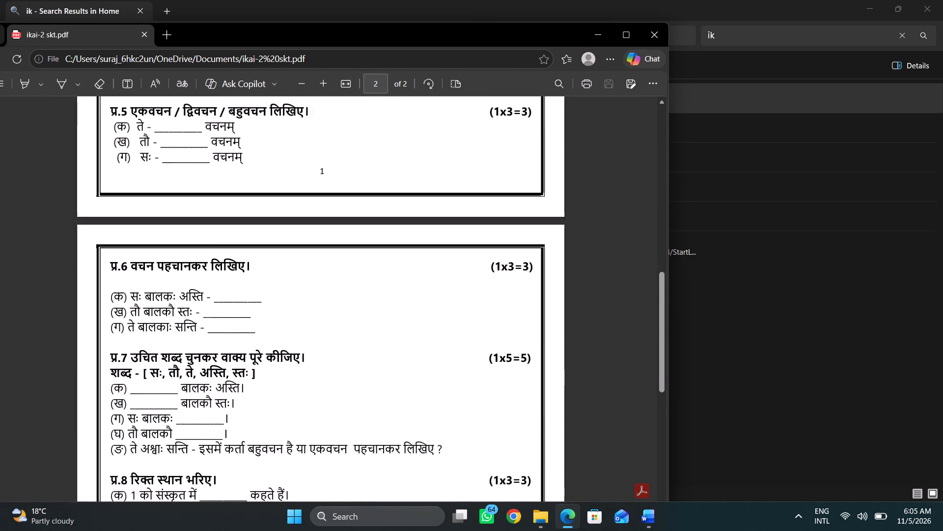
scroll(258, 216, "down", 3)
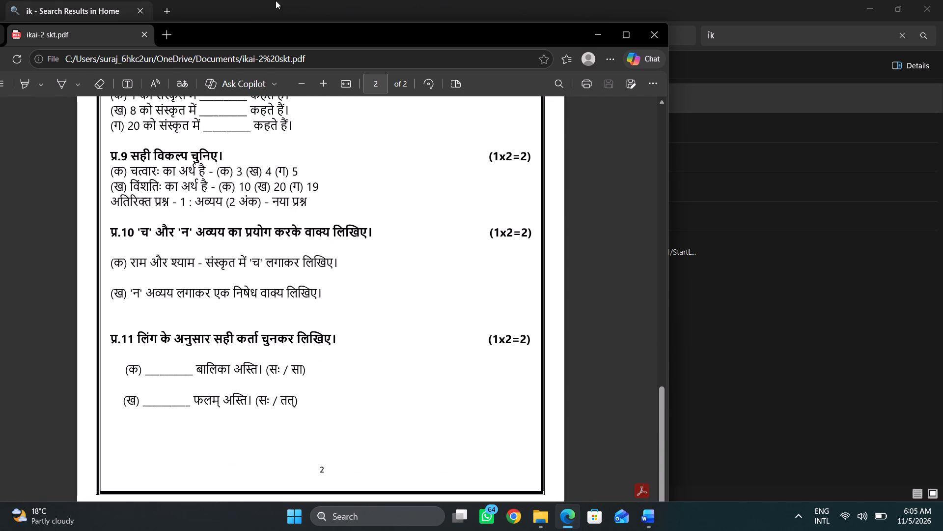
Search the web for "pdf to word converter" in a new Edge tab and open iLovePDF's PDF to WORD page.
left_click(170, 6)
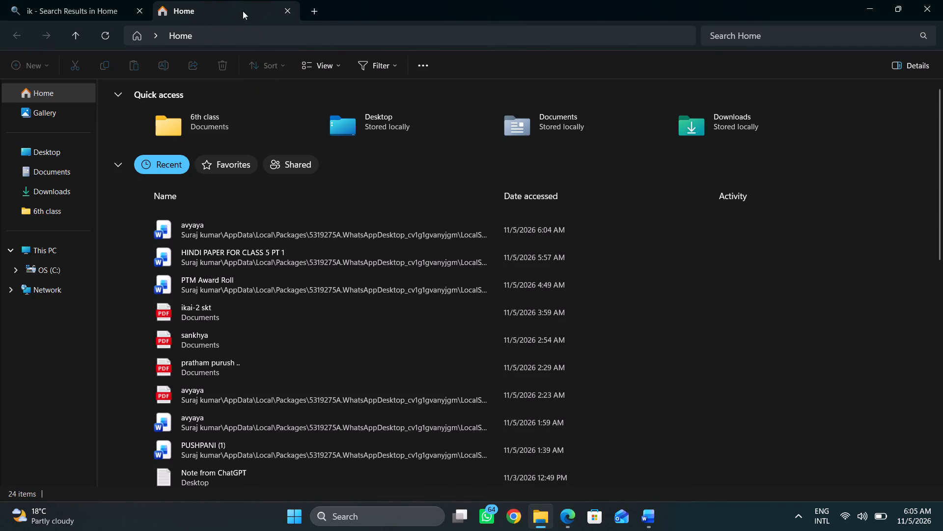
left_click(858, 0)
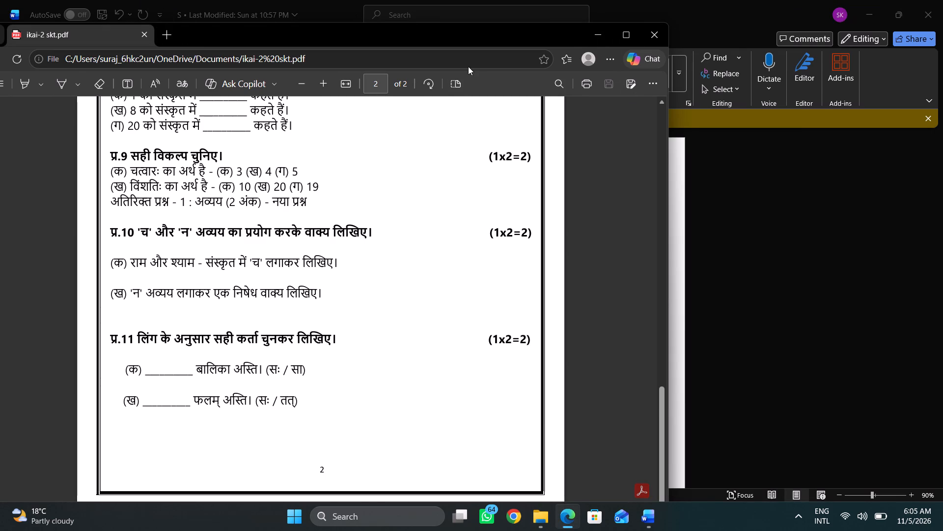
left_click(162, 37)
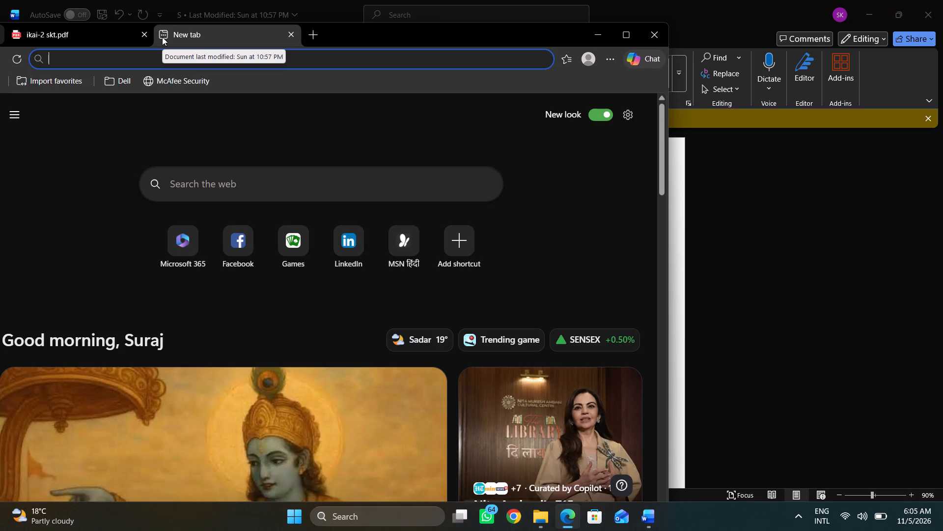
left_click(242, 183)
key("p")
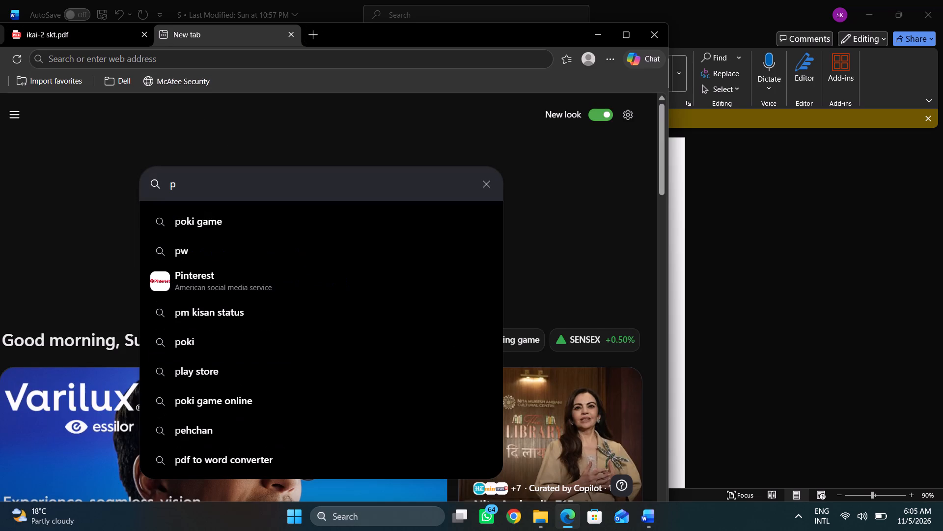
type("df to")
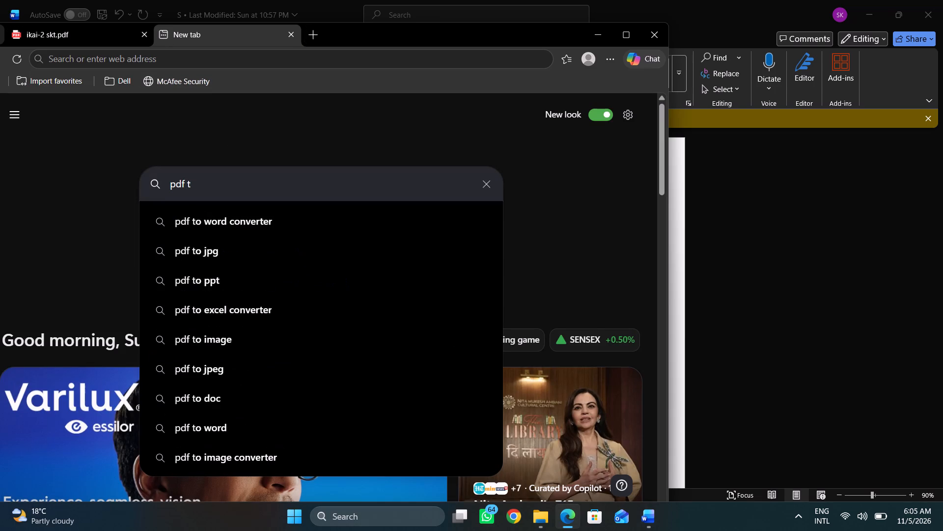
key("space")
left_click(264, 226)
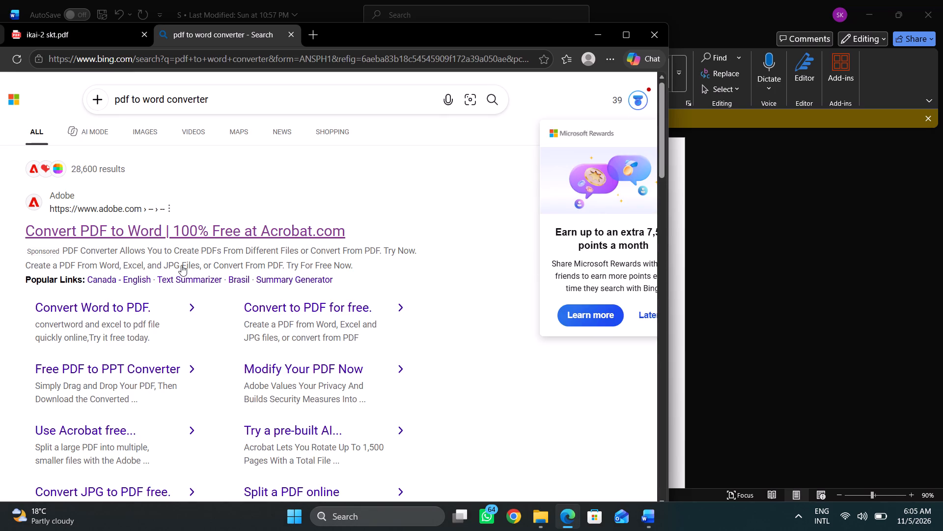
scroll(181, 265, "down", 2)
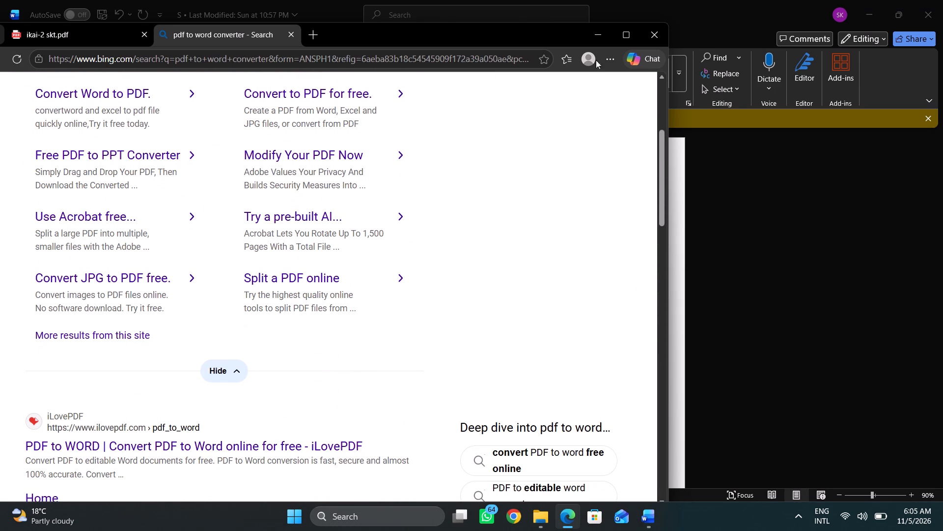
left_click(636, 36)
scroll(324, 344, "down", 1)
left_click(260, 345)
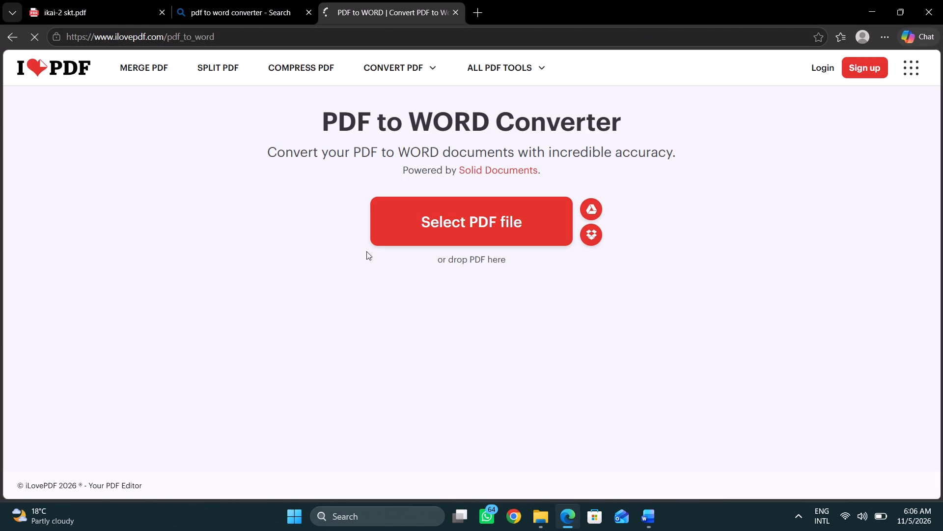
Load the ikai-2 skt PDF from the recent files in Home into the PDF to Word converter.
left_click(429, 227)
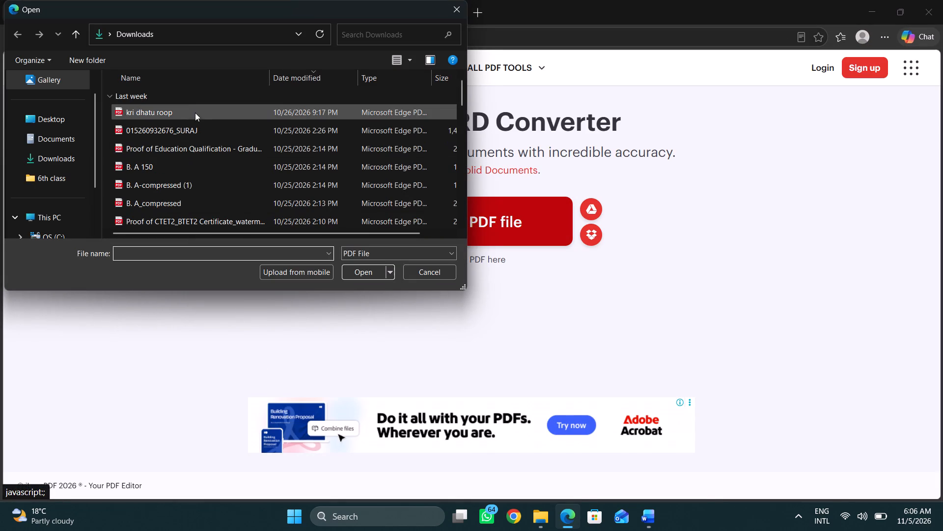
left_click(74, 160)
scroll(65, 137, "up", 9)
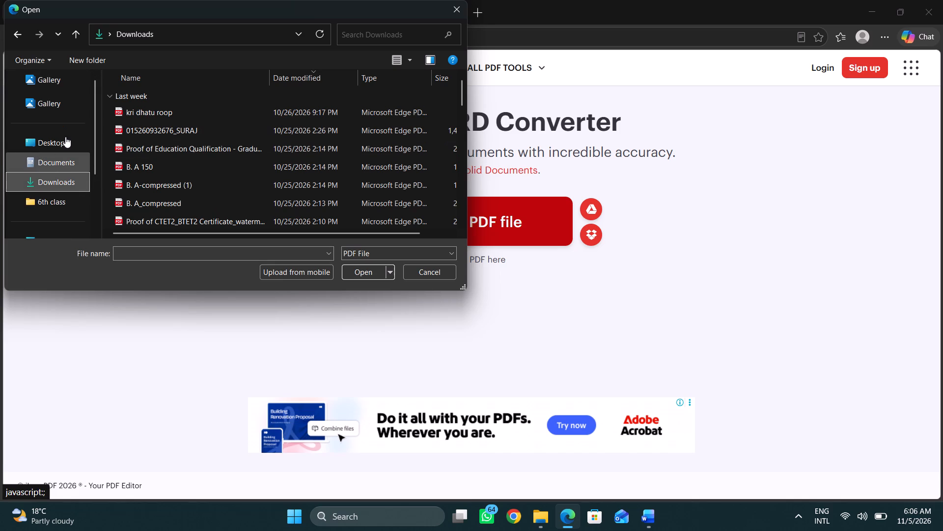
left_click(52, 83)
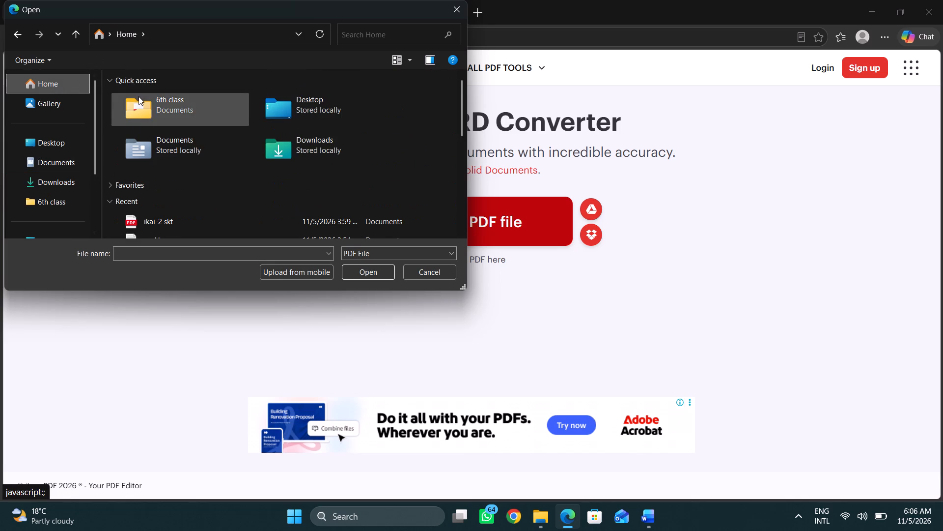
scroll(139, 96, "down", 1)
scroll(190, 129, "up", 2)
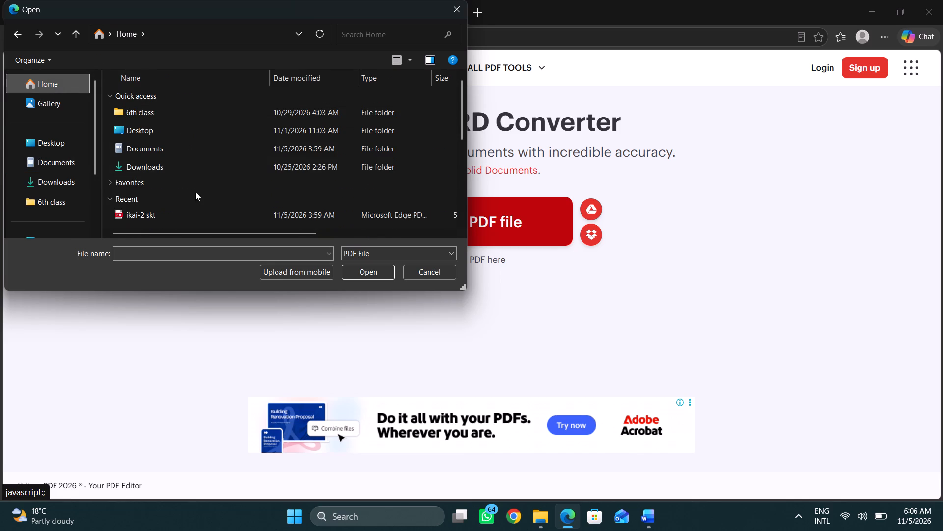
double_click(190, 208)
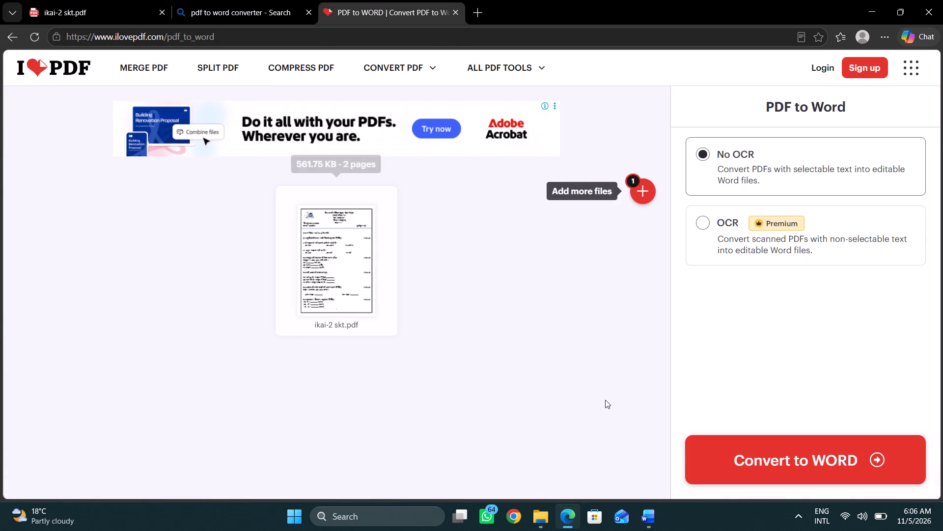
Convert ikai-2 skt.pdf to Word with the No OCR option, then download and open the resulting ikai-2 skt.docx.
left_click(793, 473)
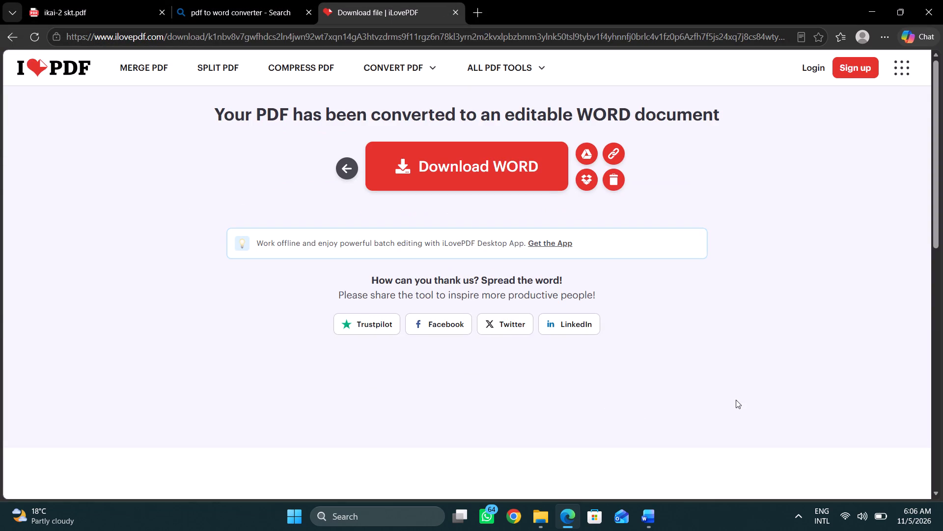
left_click(467, 151)
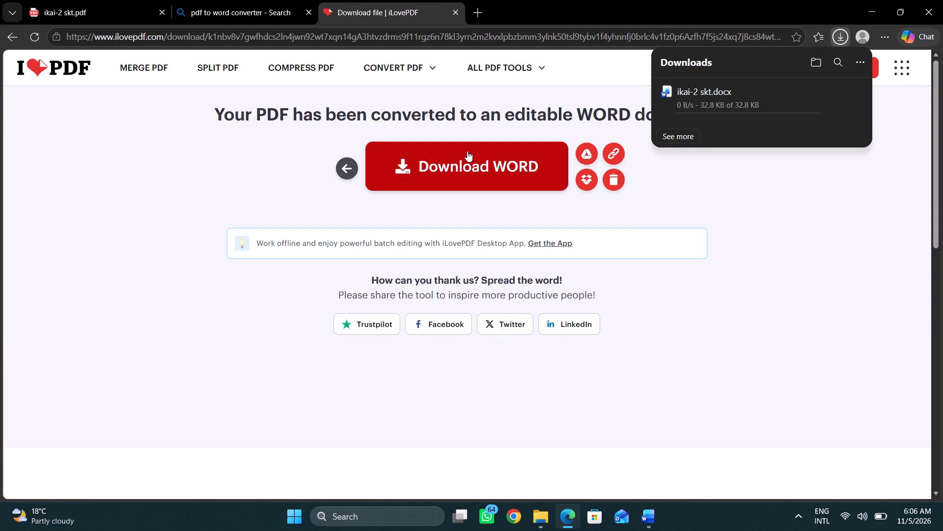
left_click(769, 102)
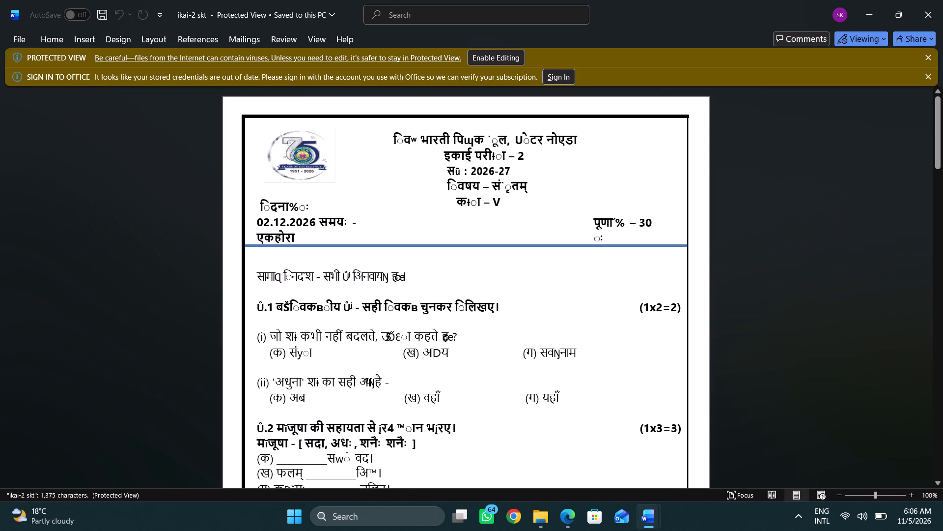
Dismiss the Office sign-in notice, enable editing in the converted ikai-2 skt document and close it.
left_click(744, 249)
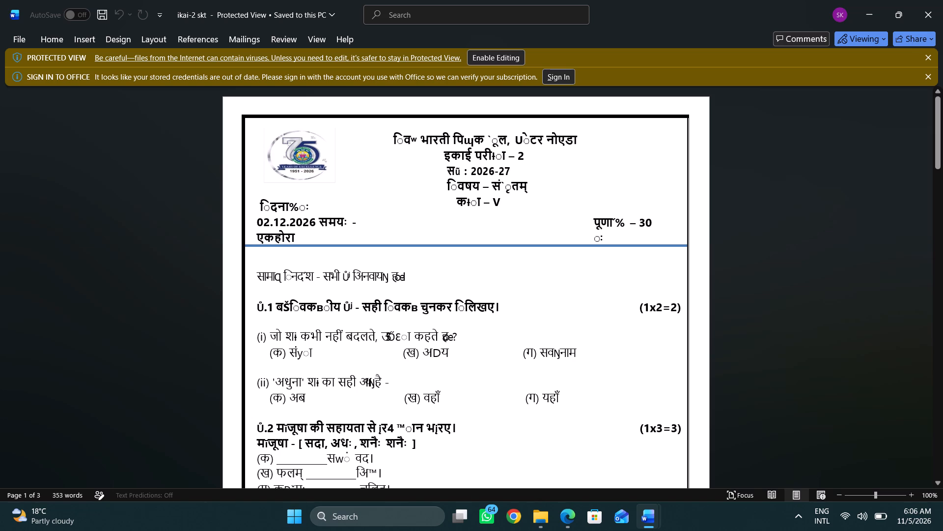
left_click(926, 78)
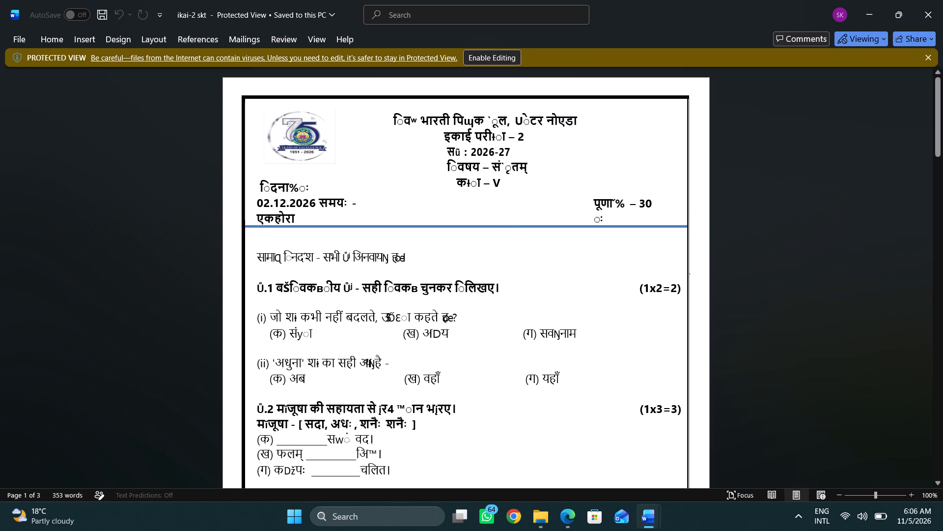
left_click(495, 60)
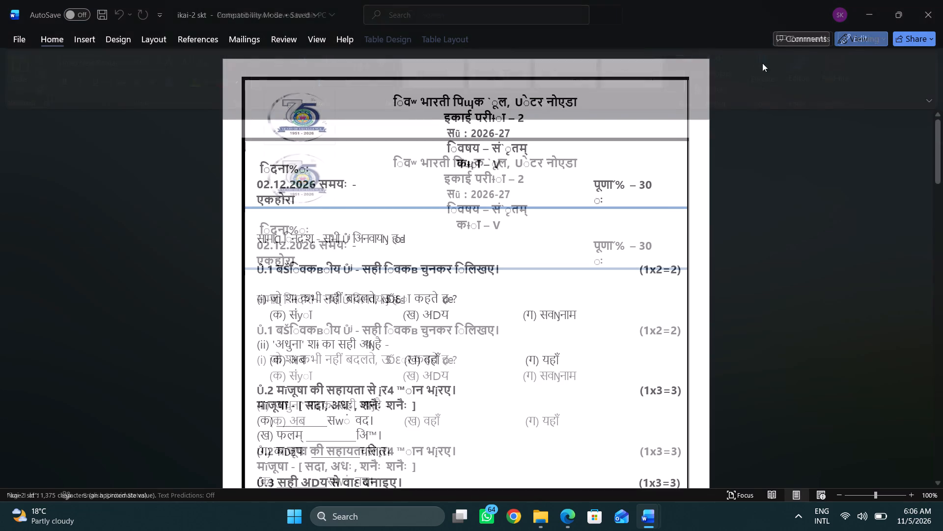
left_click(942, 0)
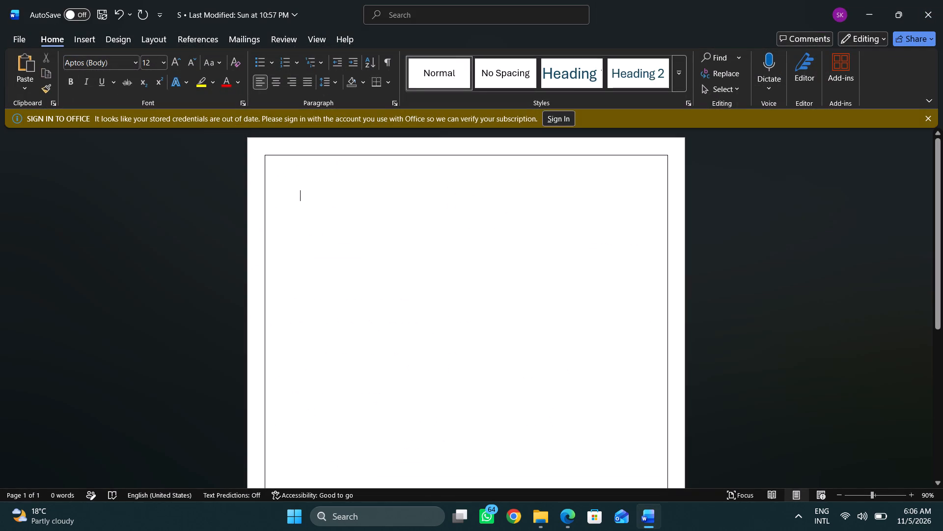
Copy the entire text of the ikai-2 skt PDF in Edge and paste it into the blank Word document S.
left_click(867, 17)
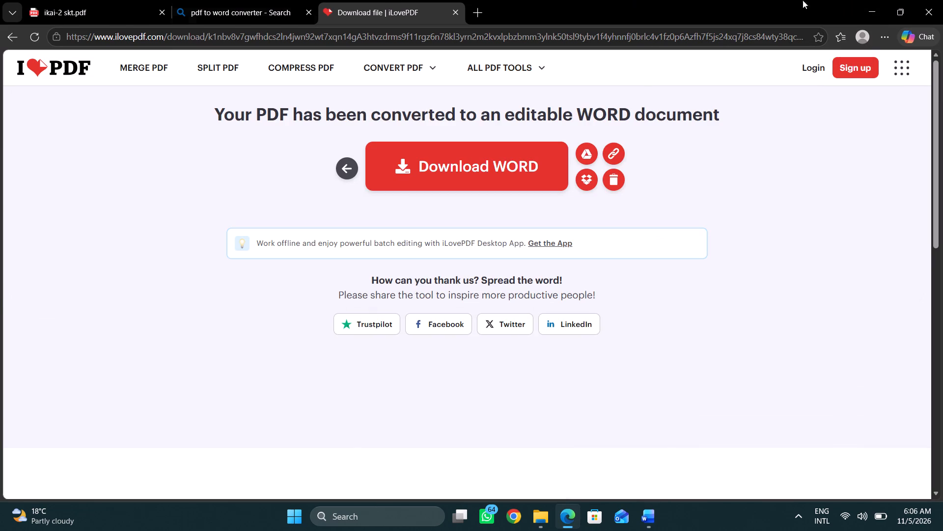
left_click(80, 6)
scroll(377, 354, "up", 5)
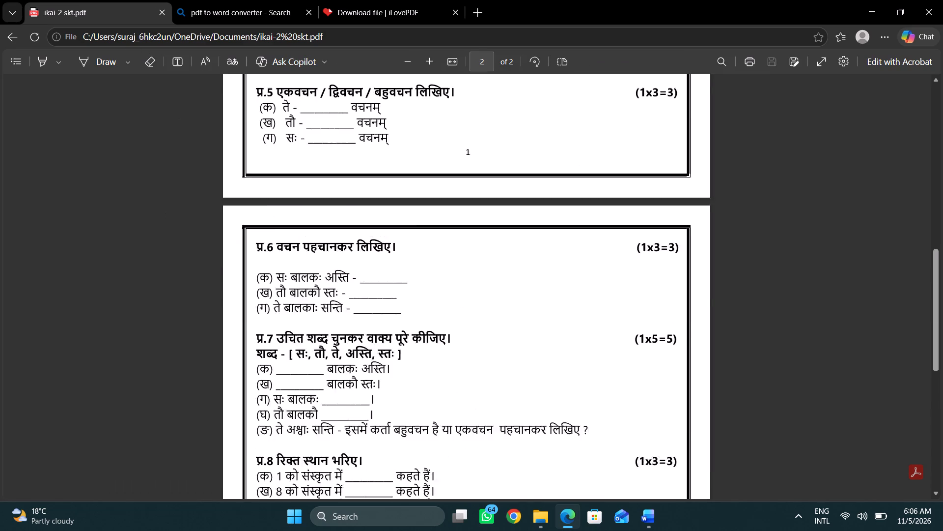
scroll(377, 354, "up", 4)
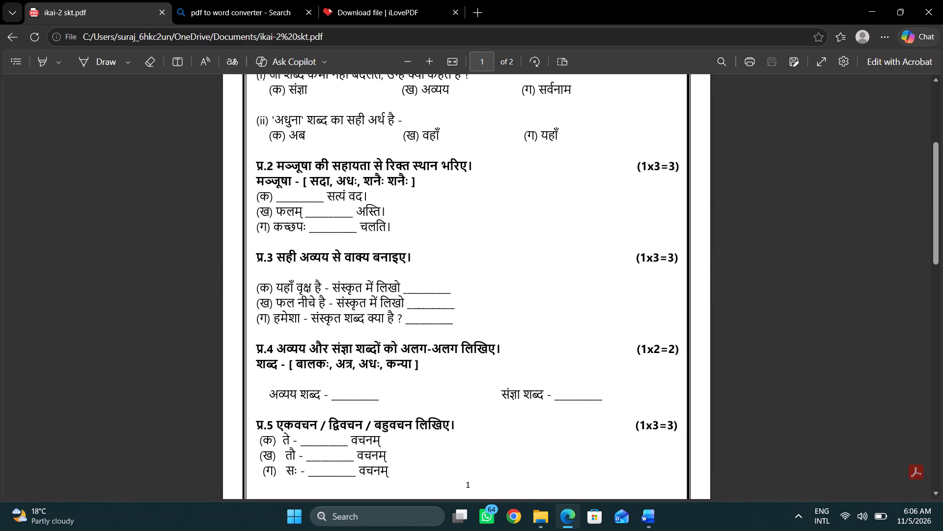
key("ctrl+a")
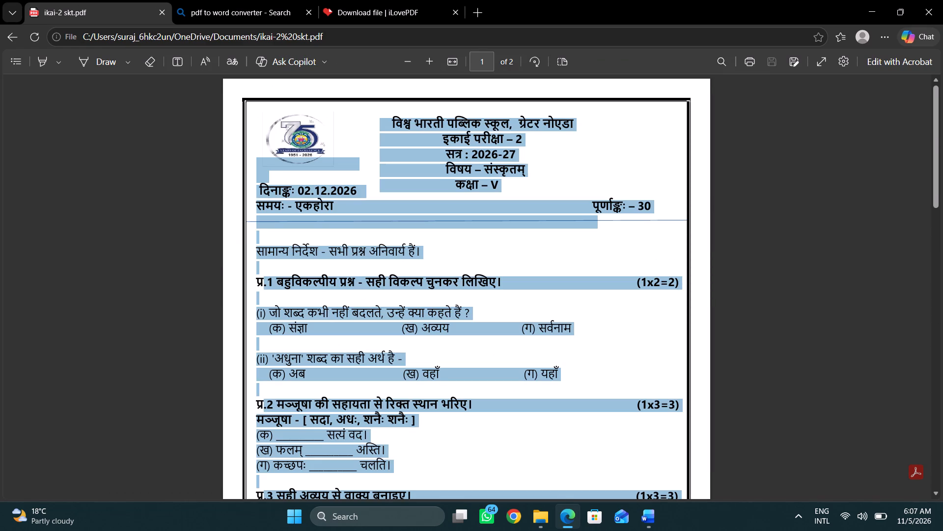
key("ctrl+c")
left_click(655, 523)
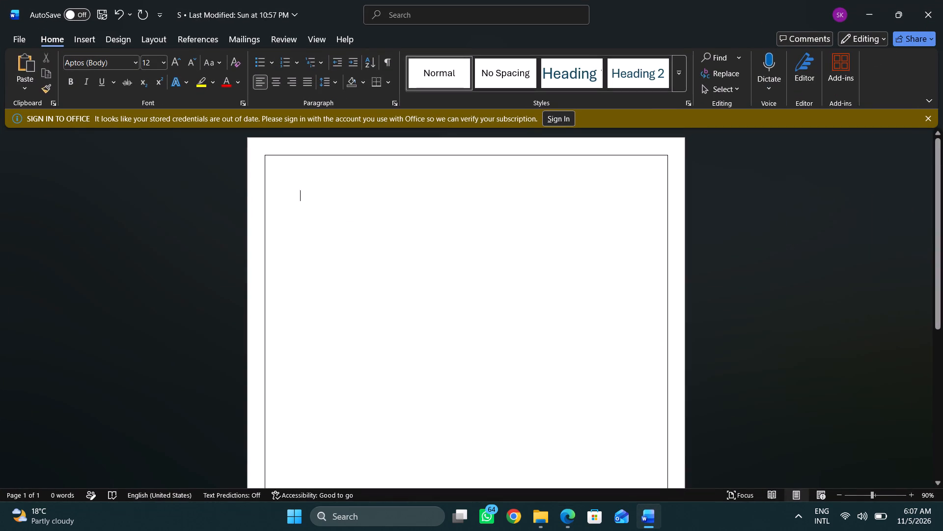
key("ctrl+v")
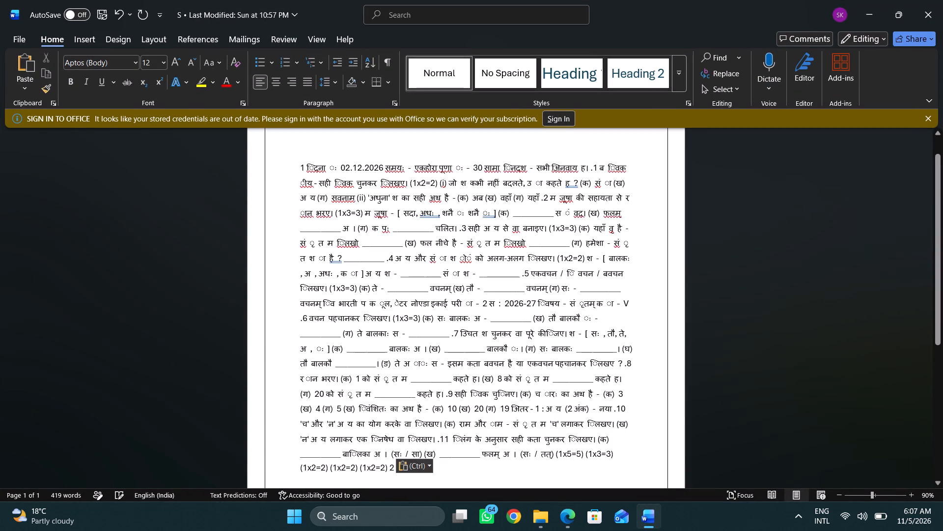
Look over the pasted text in document S and close the document without saving the changes.
scroll(471, 385, "down", 1)
scroll(471, 385, "up", 4)
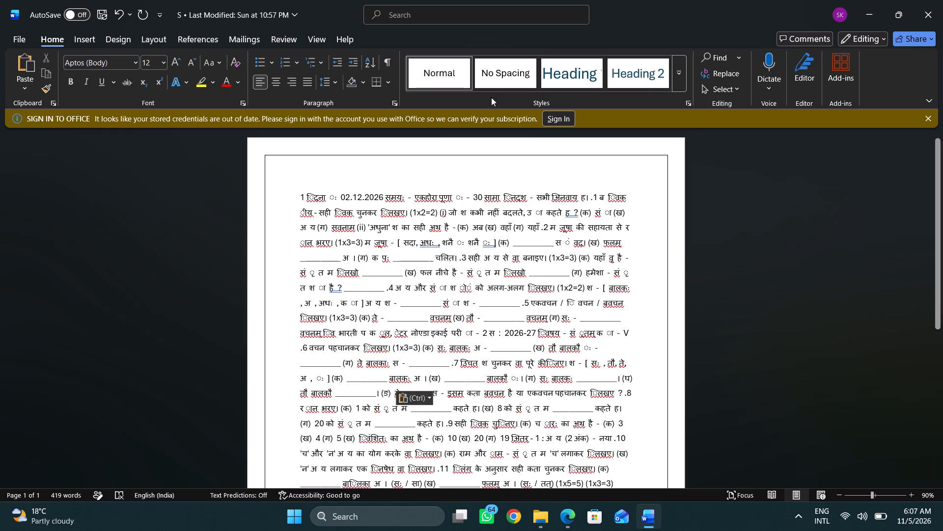
left_click(942, 4)
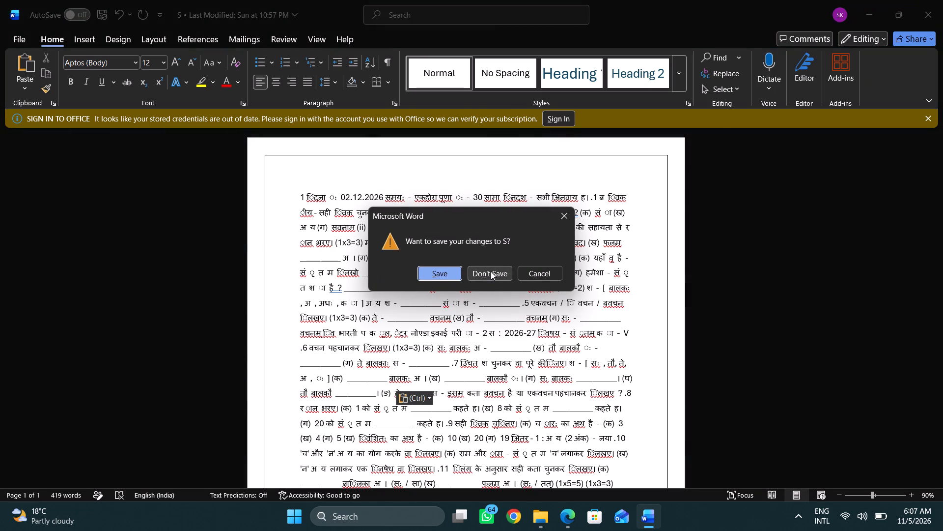
left_click(491, 270)
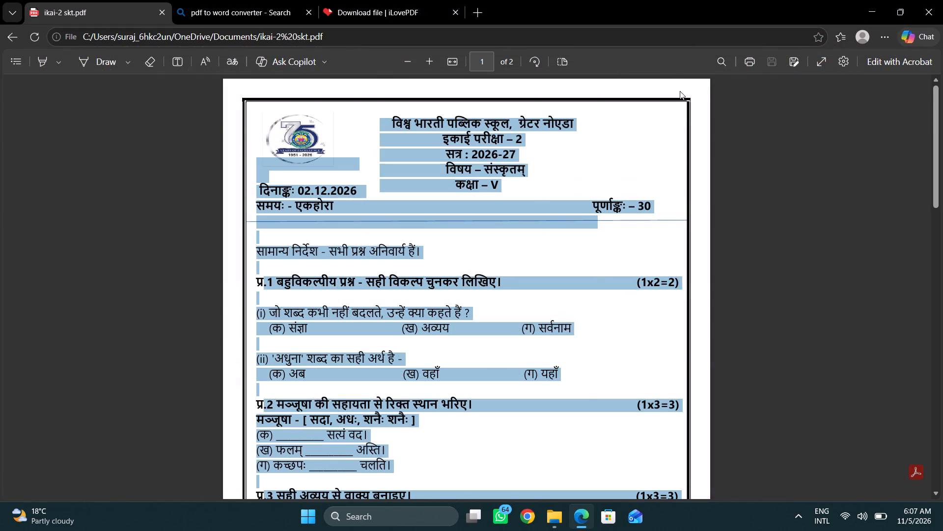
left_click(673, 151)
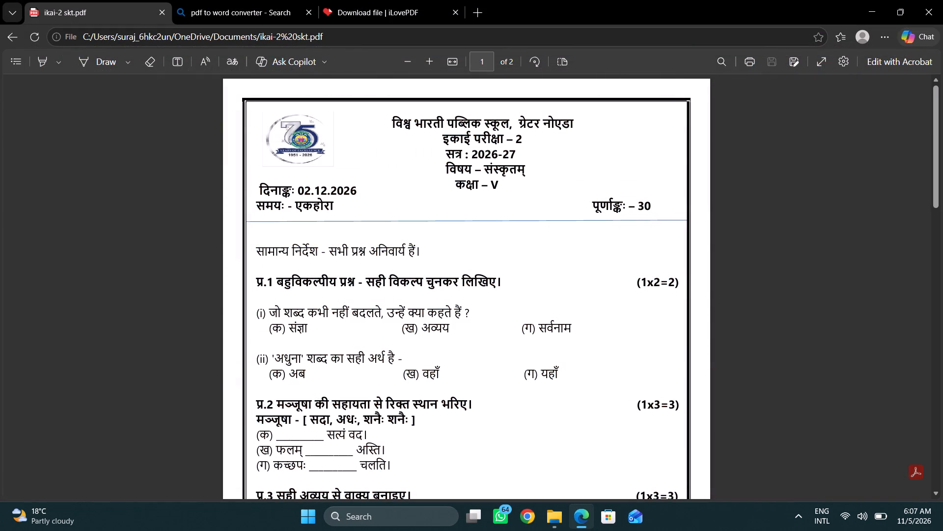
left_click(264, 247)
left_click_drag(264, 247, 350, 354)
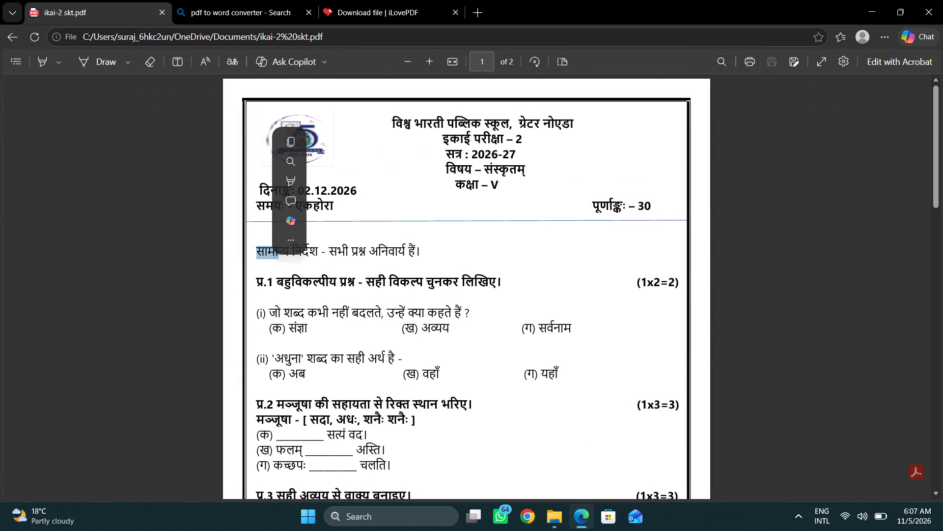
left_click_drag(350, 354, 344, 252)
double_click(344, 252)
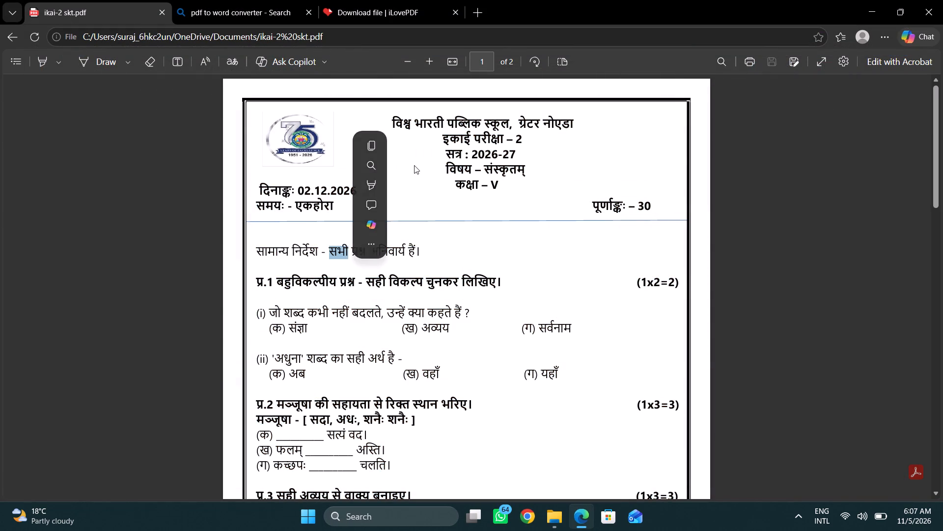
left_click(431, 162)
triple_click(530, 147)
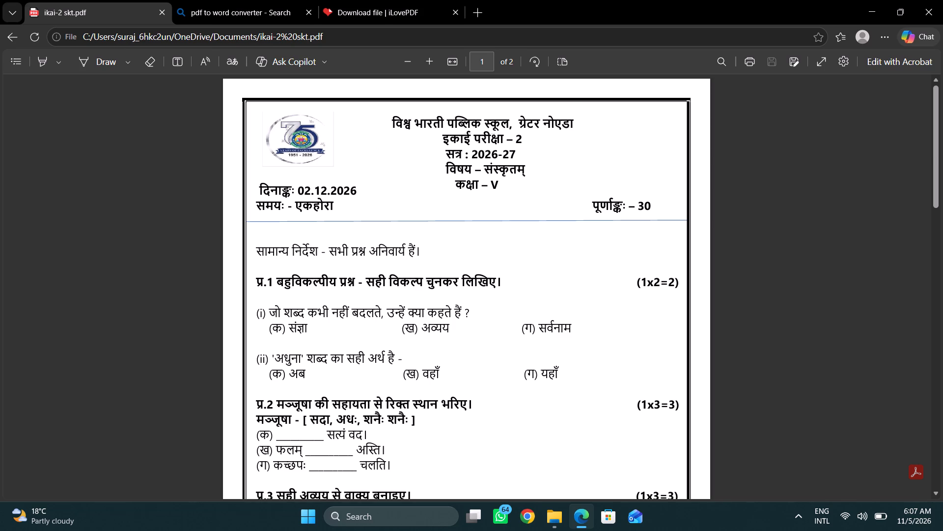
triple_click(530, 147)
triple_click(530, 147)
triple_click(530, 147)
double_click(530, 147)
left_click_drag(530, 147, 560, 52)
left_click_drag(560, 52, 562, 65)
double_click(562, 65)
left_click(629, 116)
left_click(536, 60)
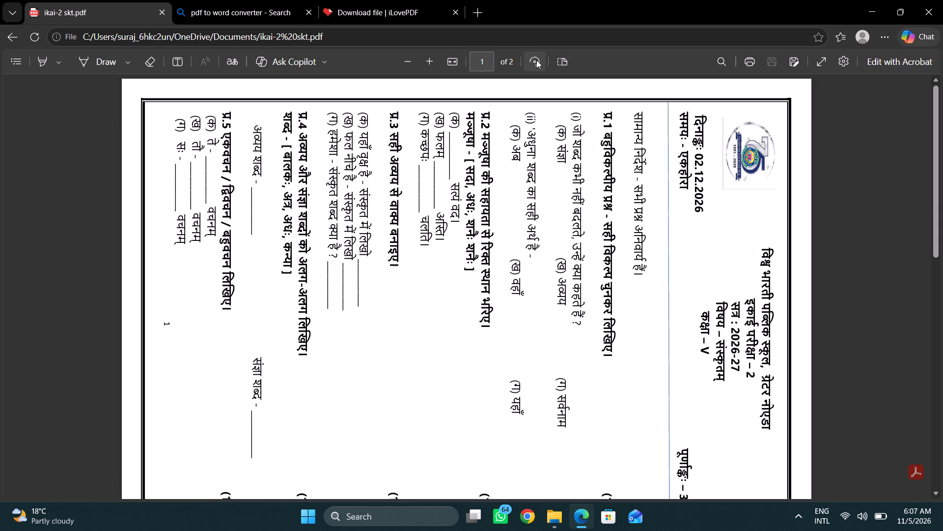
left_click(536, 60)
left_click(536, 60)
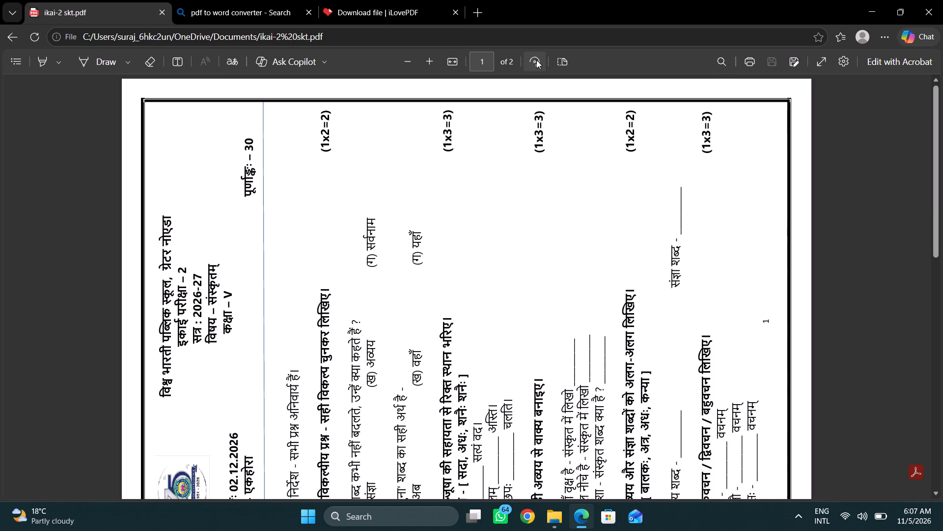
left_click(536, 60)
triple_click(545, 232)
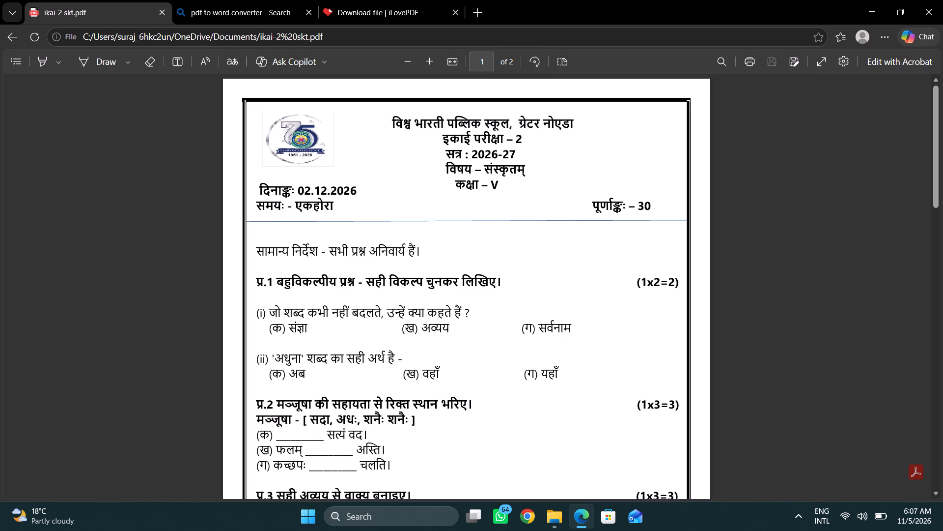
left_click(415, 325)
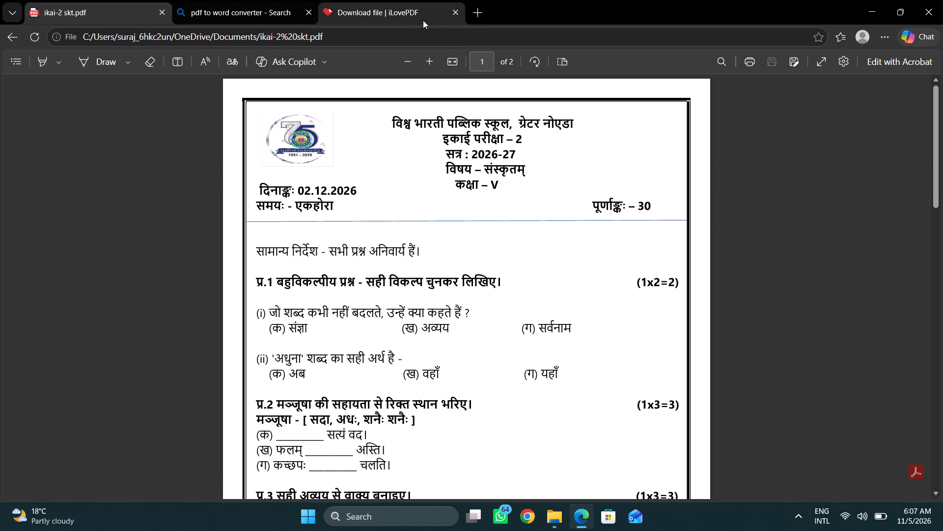
Close the iLovePDF download tab.
left_click(456, 8)
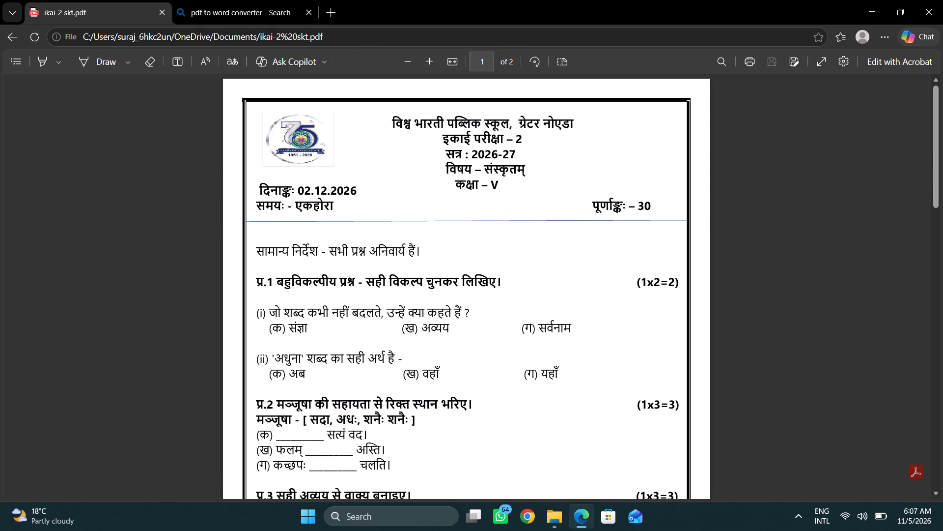
Open a Chrome window, then close both the Edge window showing the ikai-2 skt PDF and the Chrome window.
left_click(533, 518)
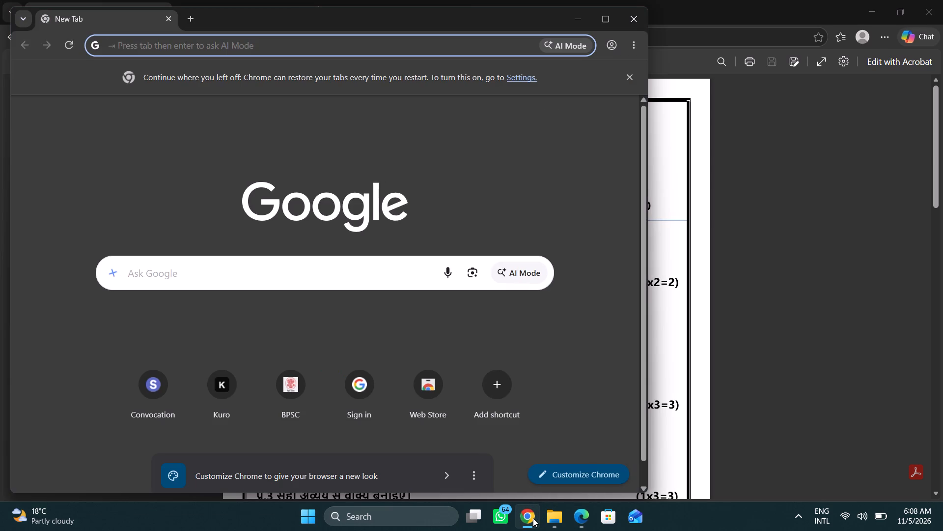
left_click(936, 13)
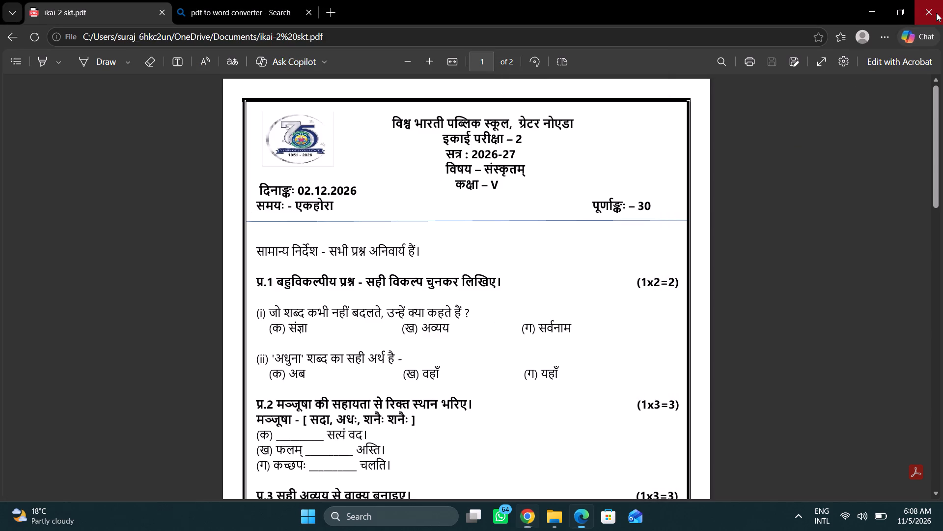
left_click(630, 8)
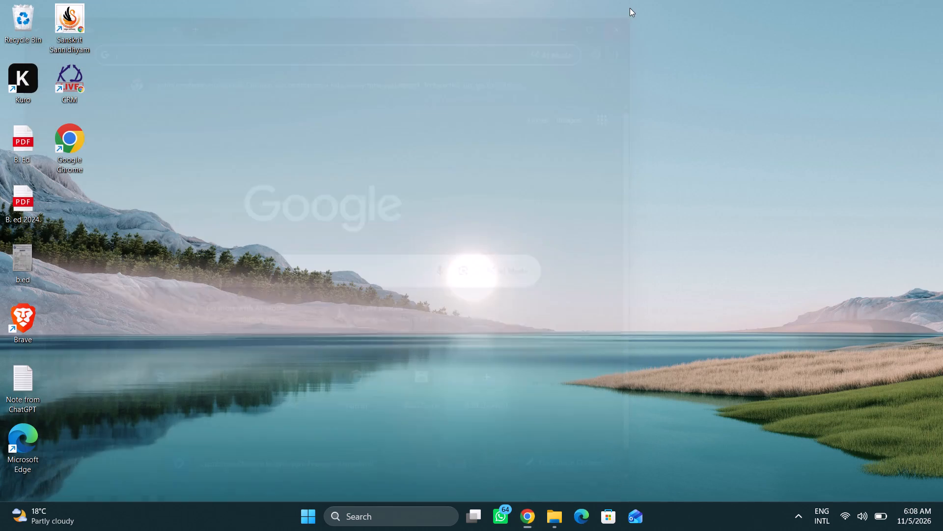
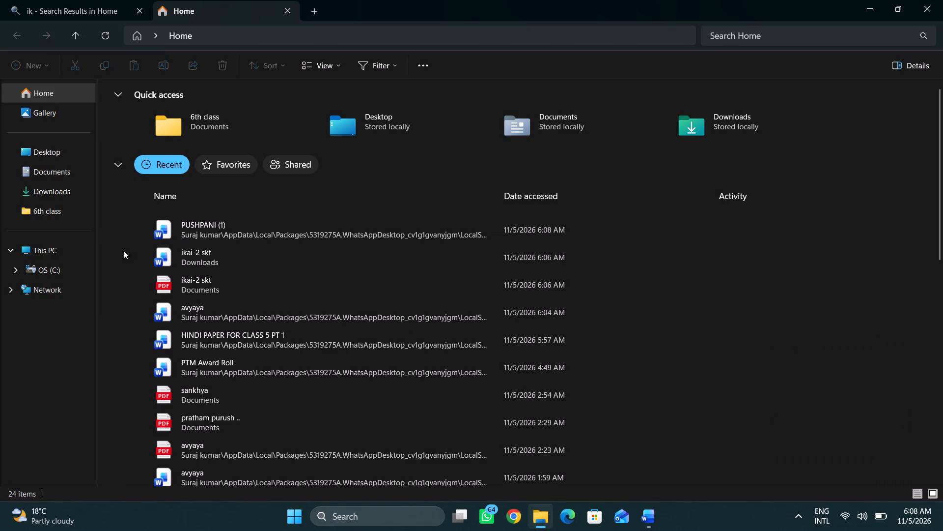
Look through This PC and the 6th class folder in File Explorer.
left_click(72, 256)
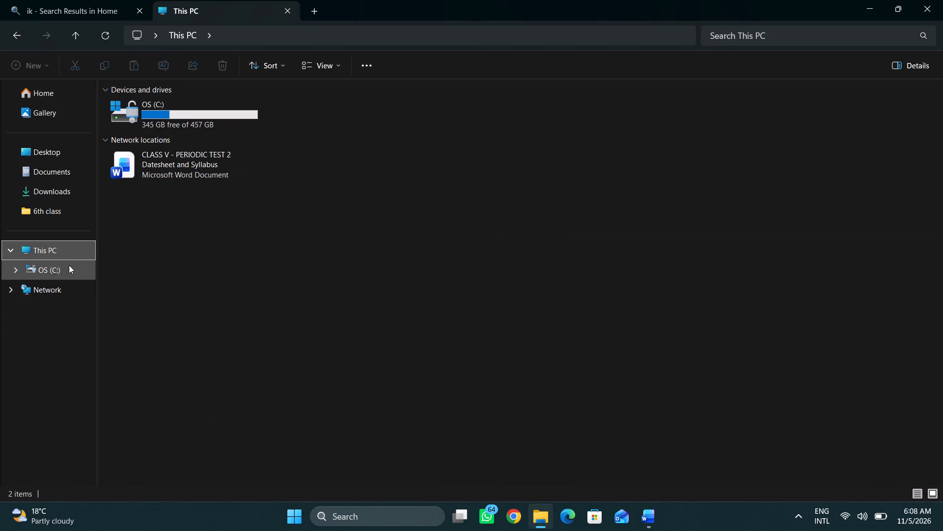
left_click(69, 265)
left_click(65, 246)
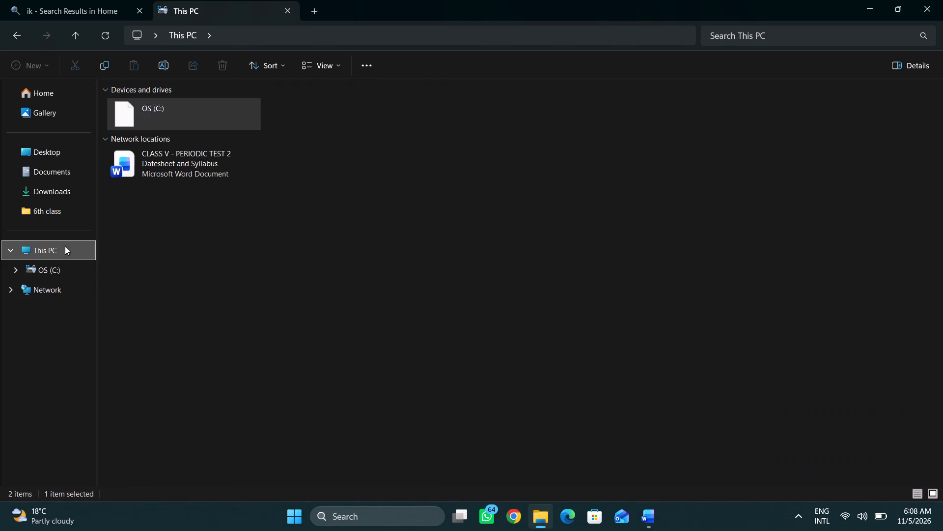
left_click(69, 207)
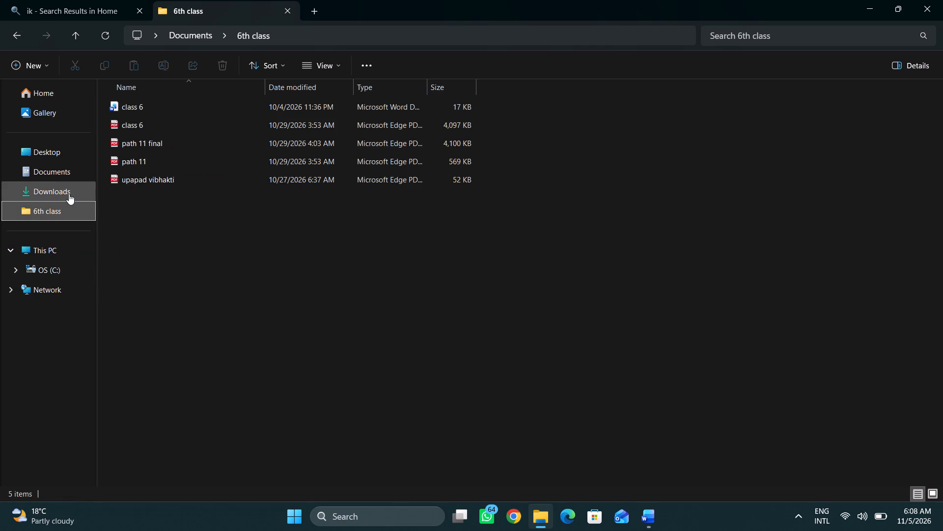
Check the converted ikai-2 skt Word document from the Downloads folder, and close it along with the other open Word document.
left_click(69, 194)
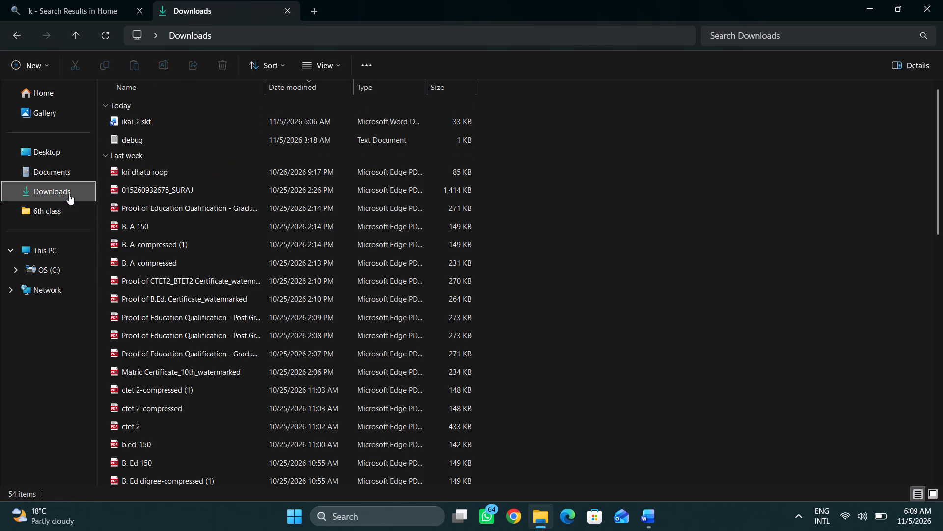
left_click(169, 123)
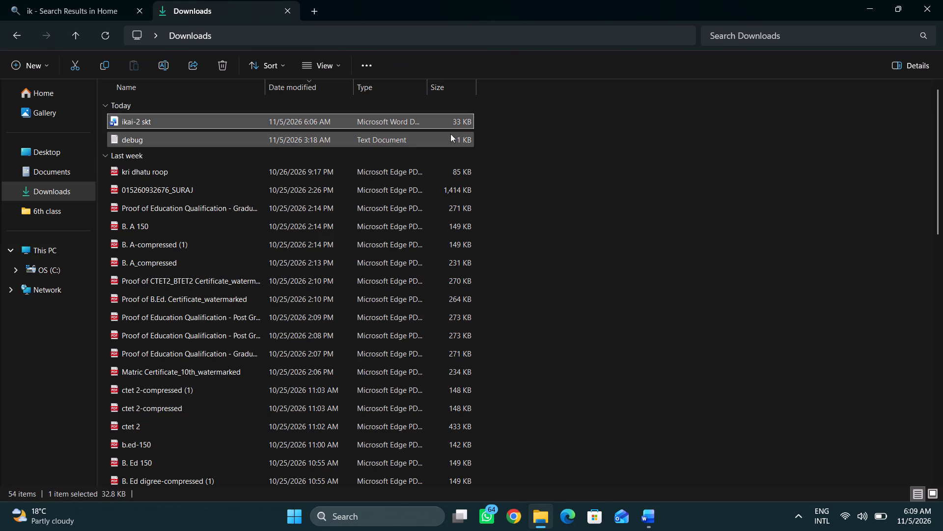
left_click(403, 122)
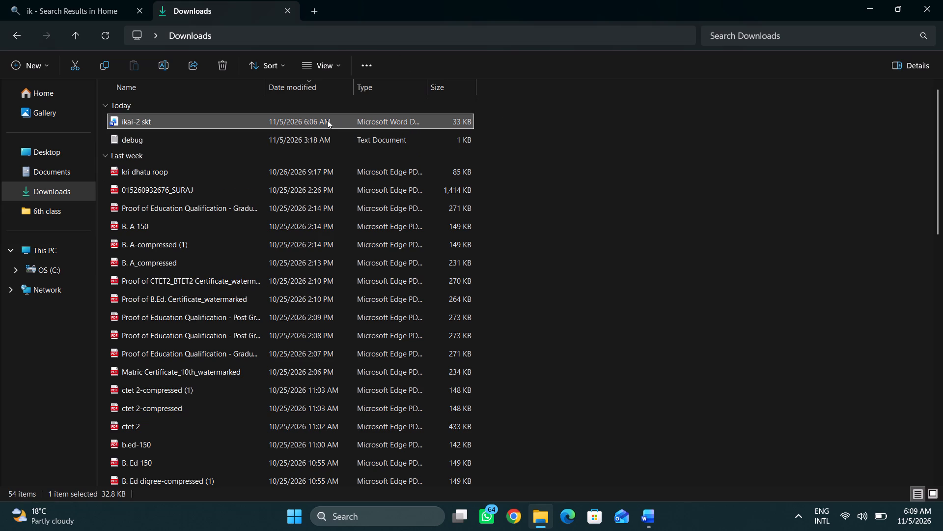
left_click(327, 120)
double_click(327, 120)
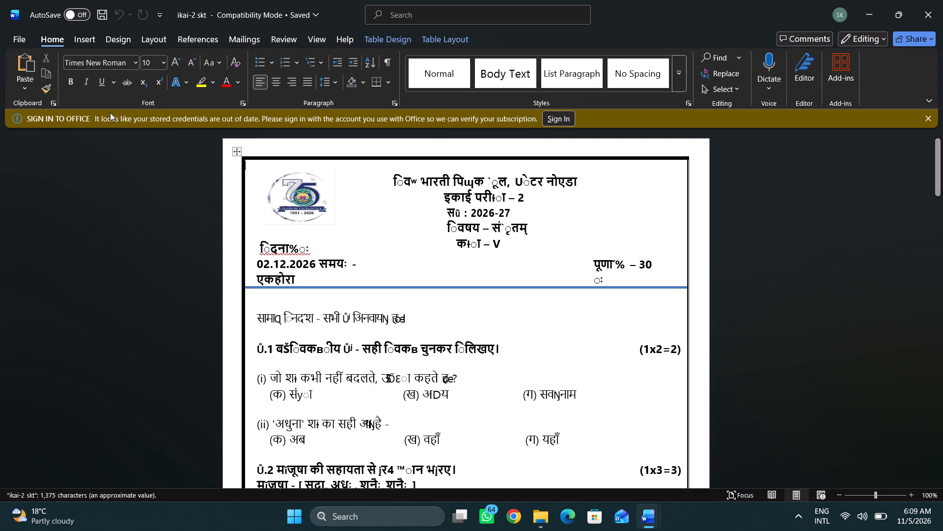
left_click(938, 11)
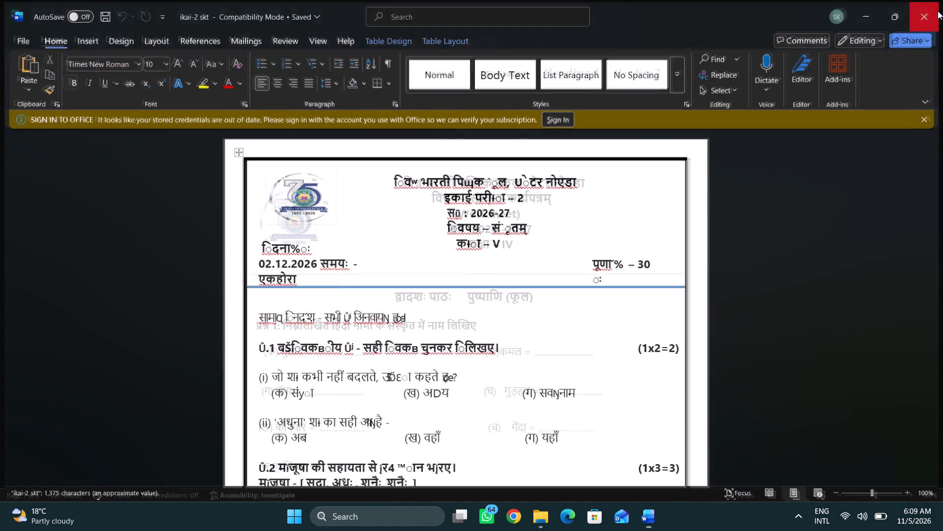
left_click(928, 13)
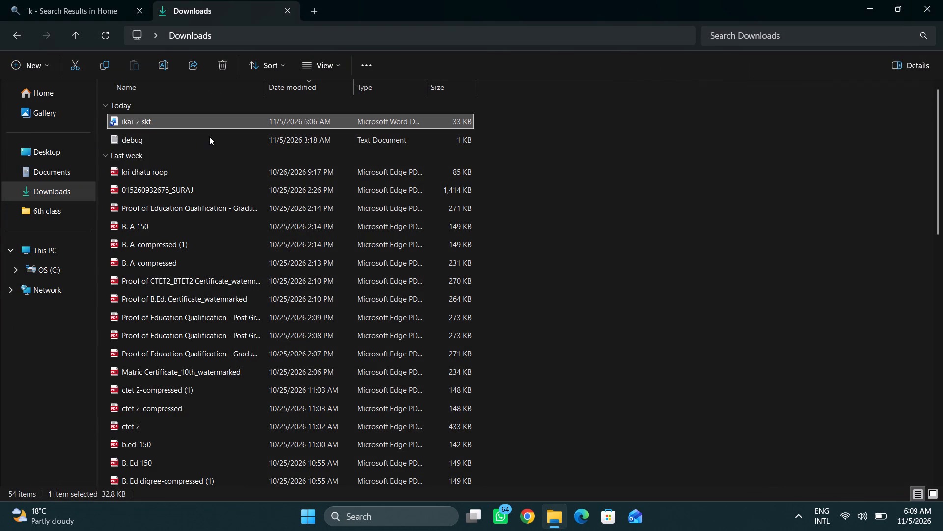
Look through the files in the Downloads, Documents and Desktop folders.
scroll(209, 136, "up", 3)
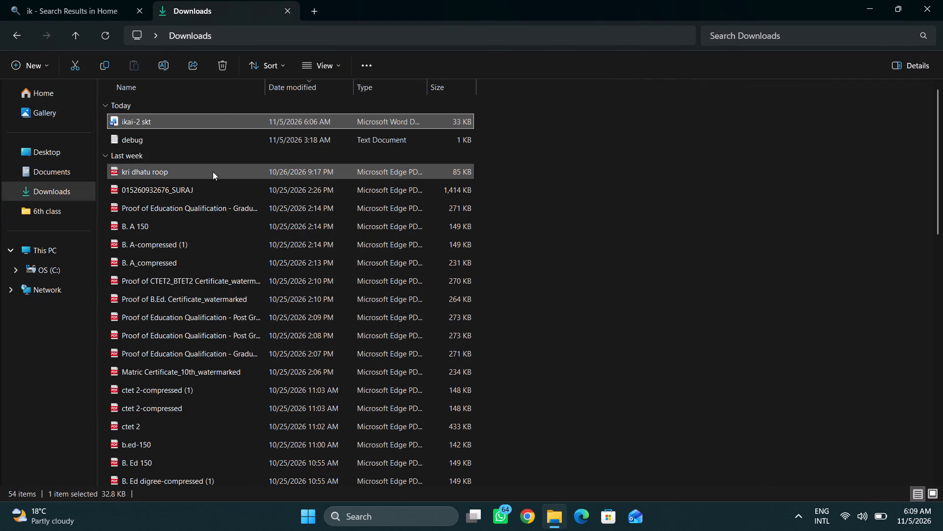
left_click(69, 171)
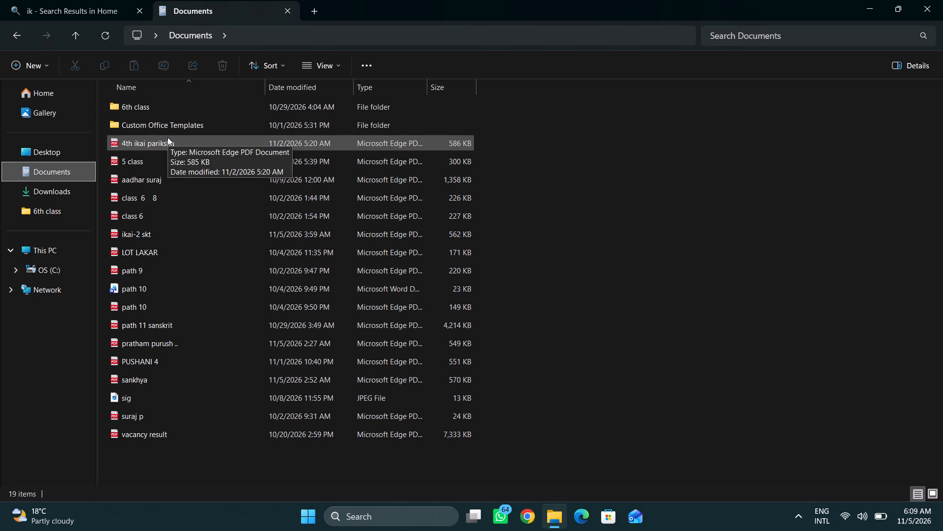
left_click(67, 154)
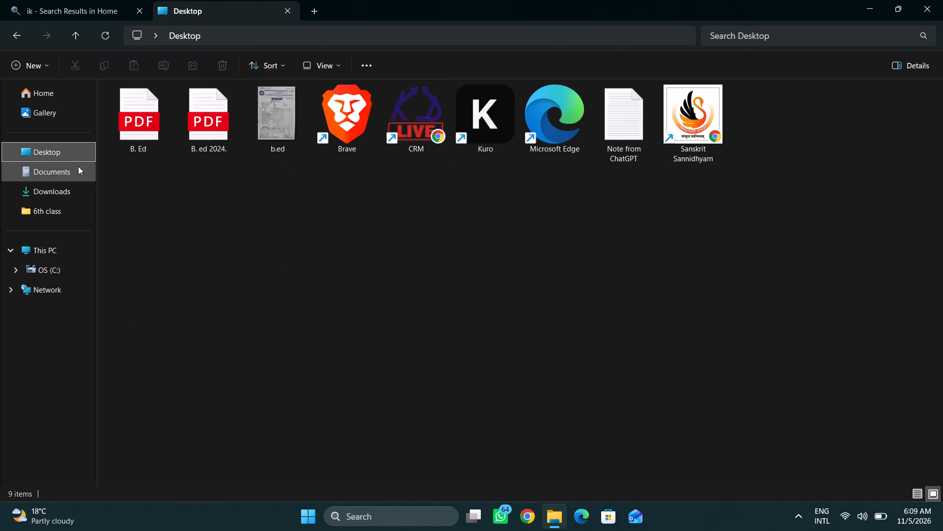
left_click(67, 194)
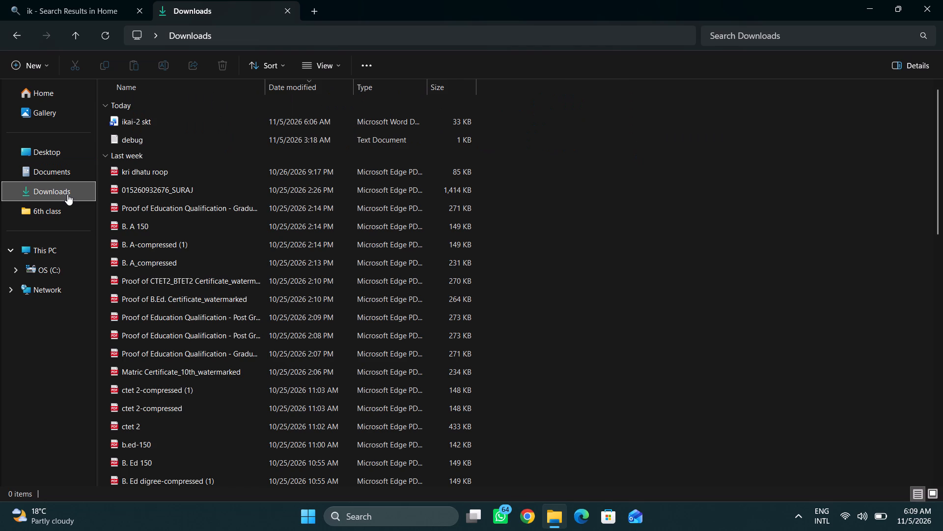
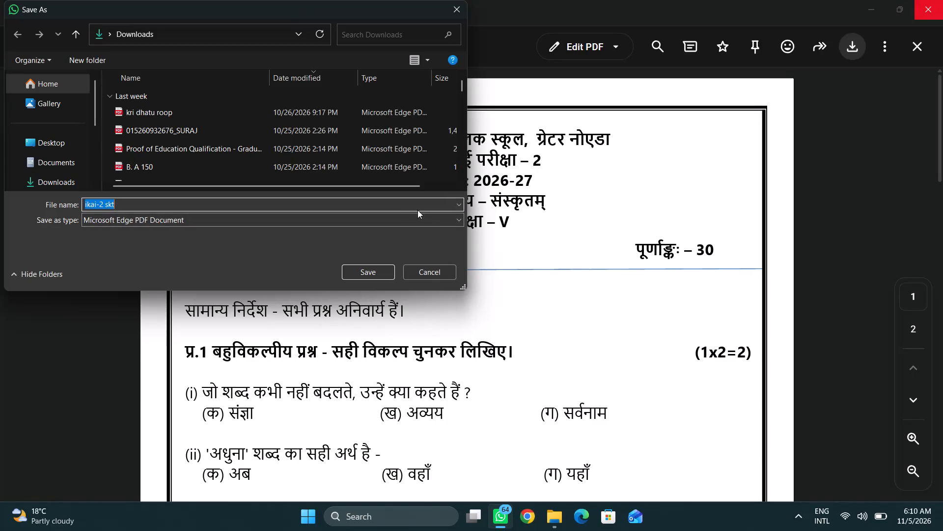
Check the file types offered for saving the ikai-2 skt PDF and collapse the folder view of the save dialog.
left_click(454, 220)
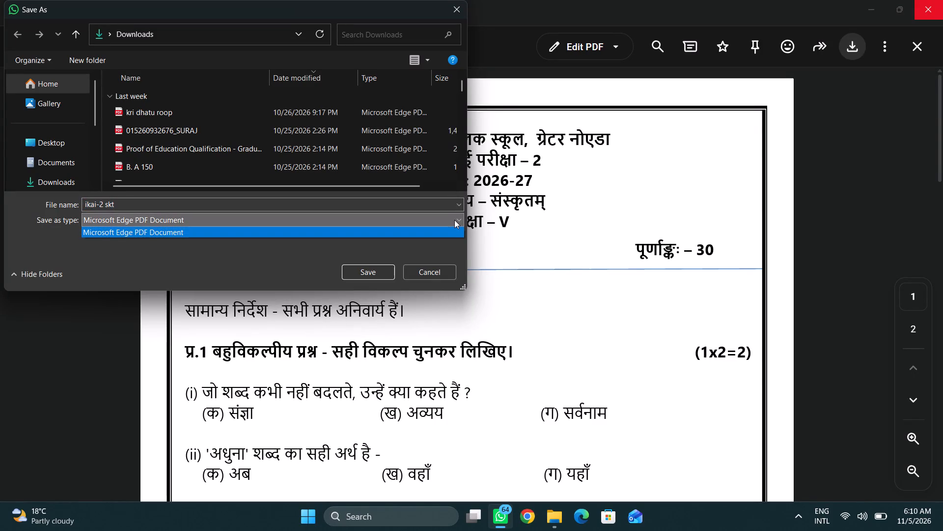
left_click(427, 216)
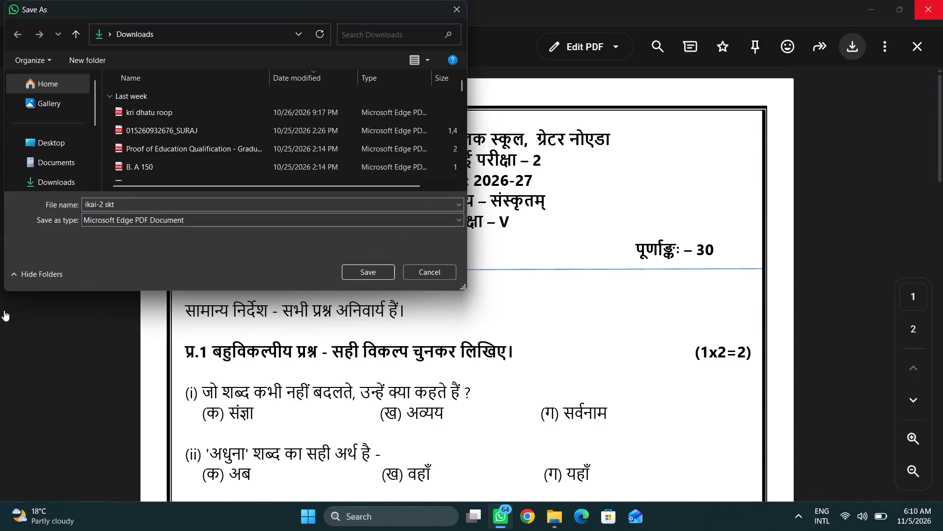
left_click(27, 279)
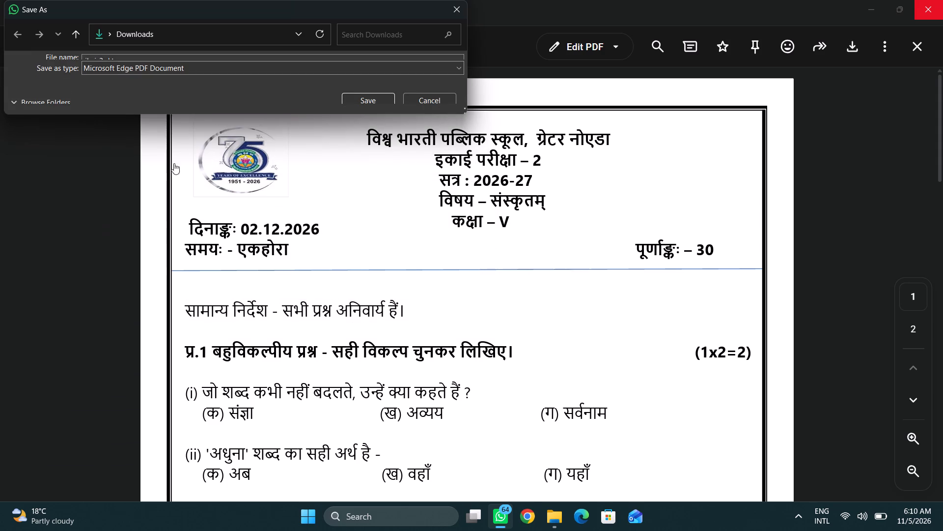
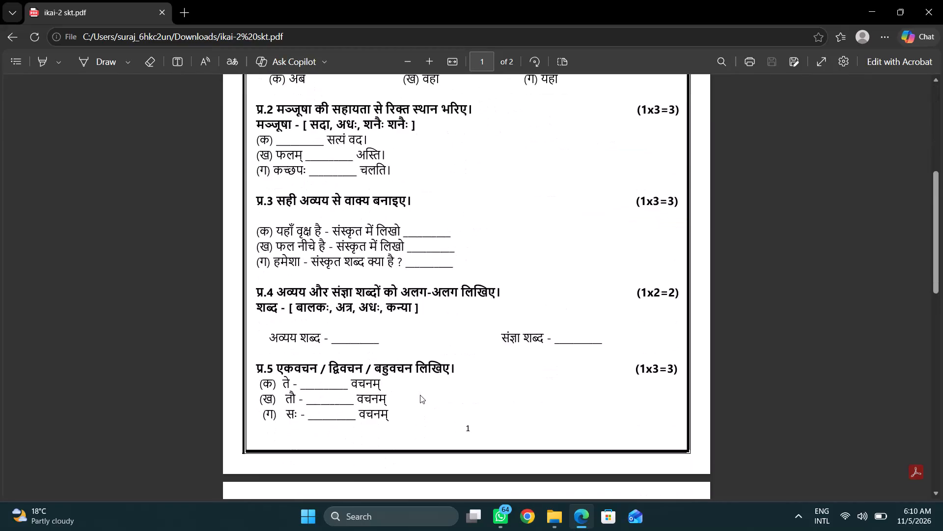
Copy the centred heading lines of the ikai-2 skt PDF, from the school name through कक्षा – V.
scroll(420, 395, "up", 3)
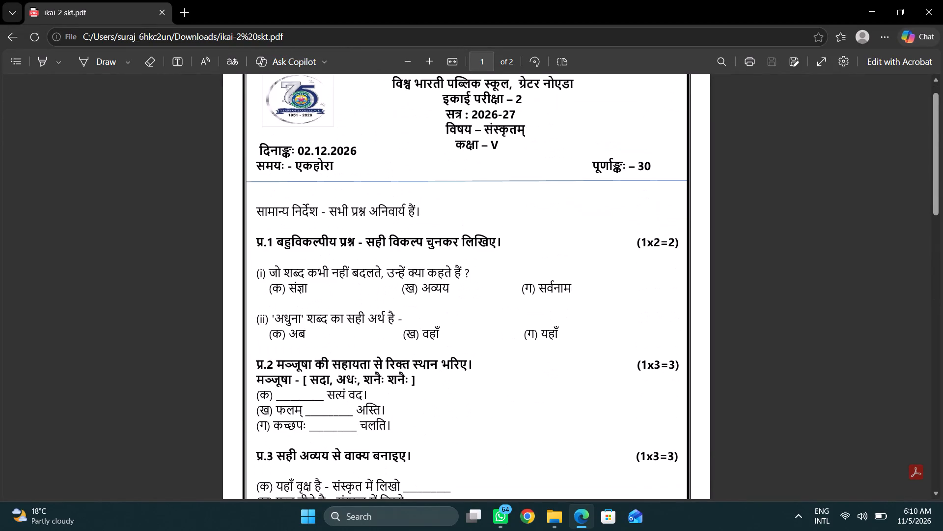
left_click_drag(401, 117, 513, 189)
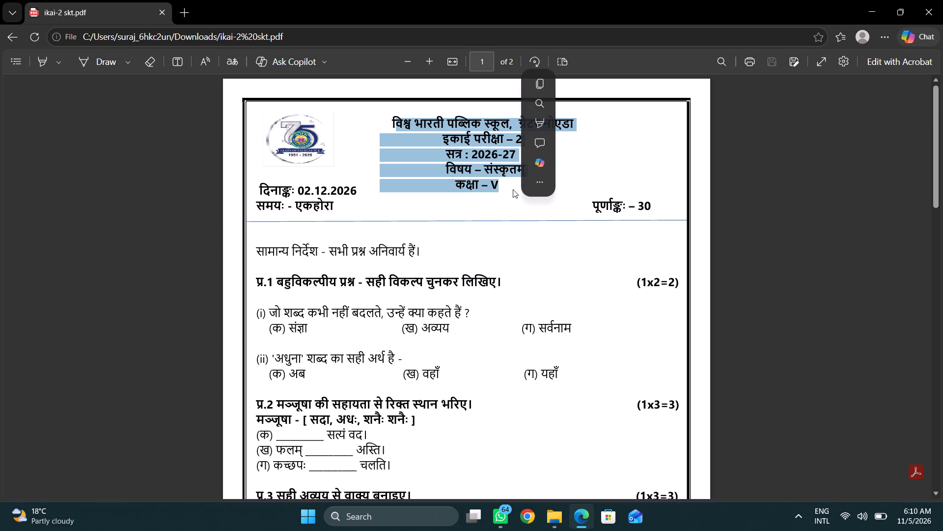
key("ctrl+c")
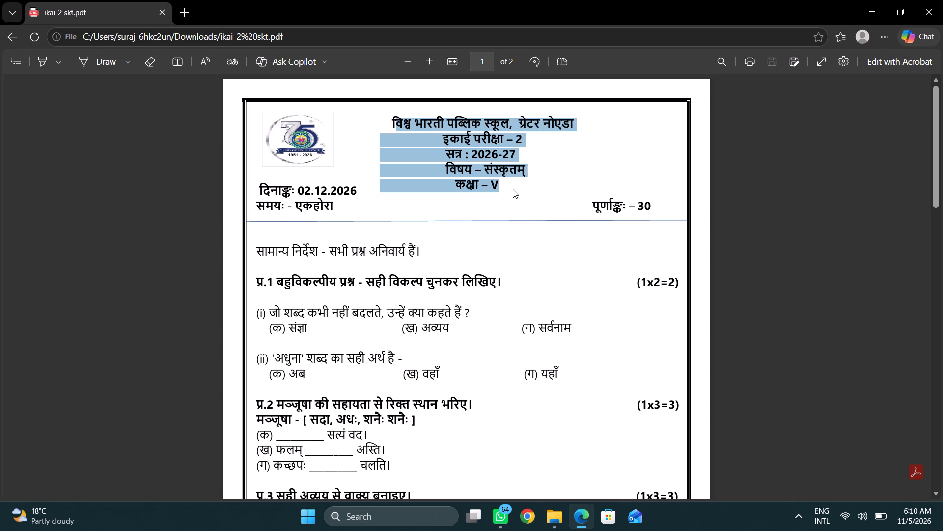
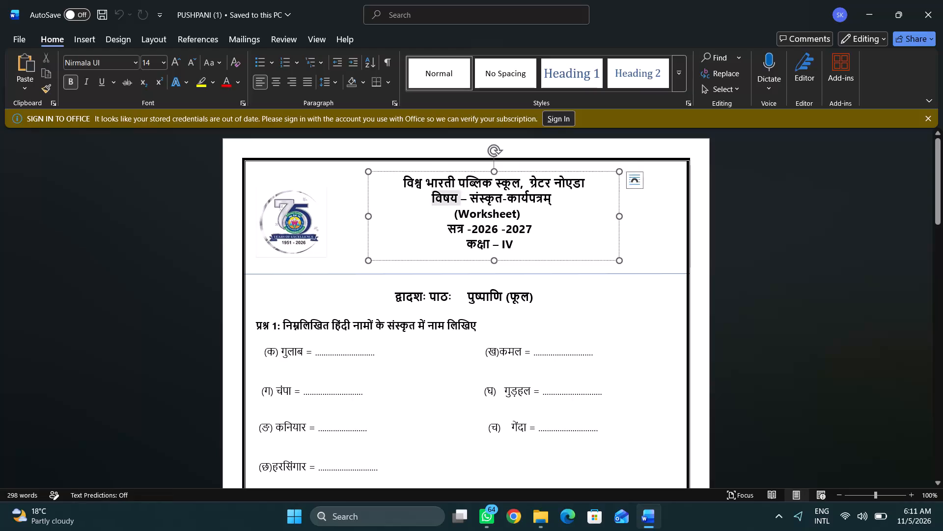
Replace the five-line school and worksheet heading in the text box beside the logo with the copied exam paper heading.
left_click(402, 179)
left_click_drag(402, 179, 446, 200)
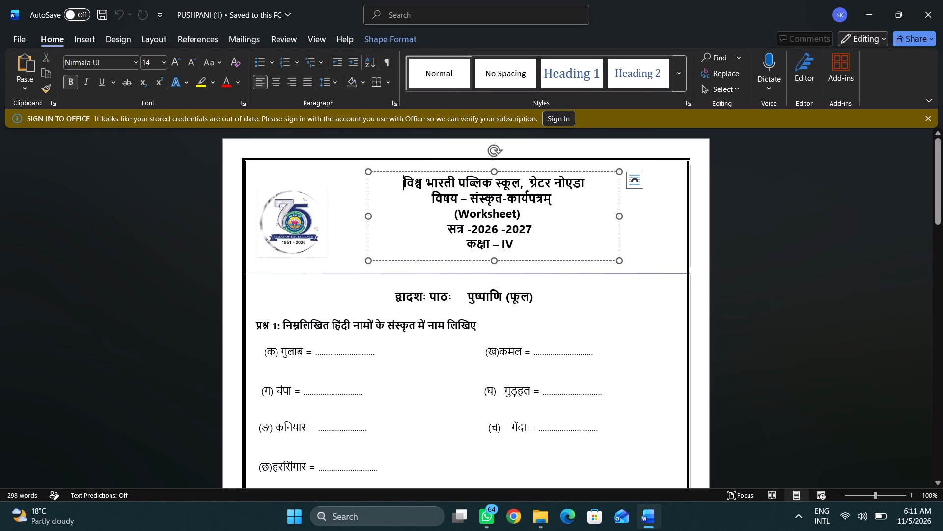
left_click_drag(446, 200, 568, 252)
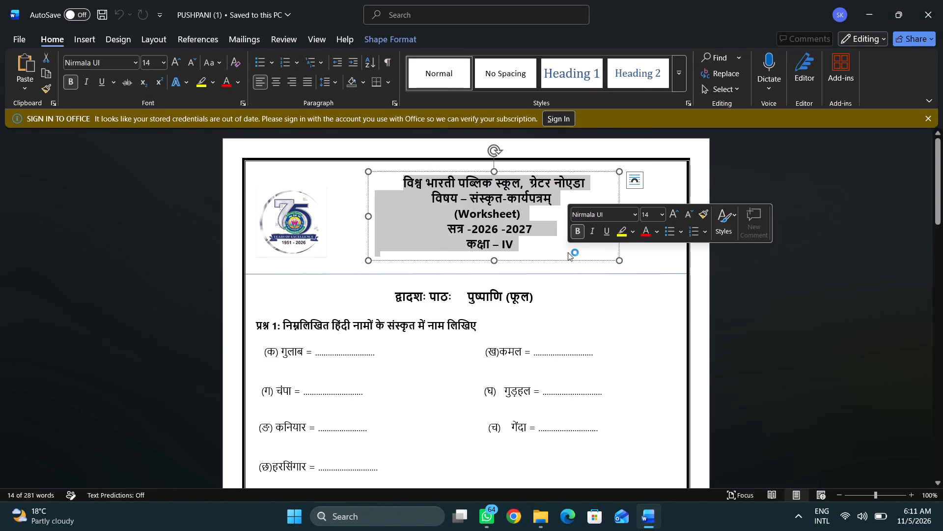
key("BackSpace")
key("ctrl+v")
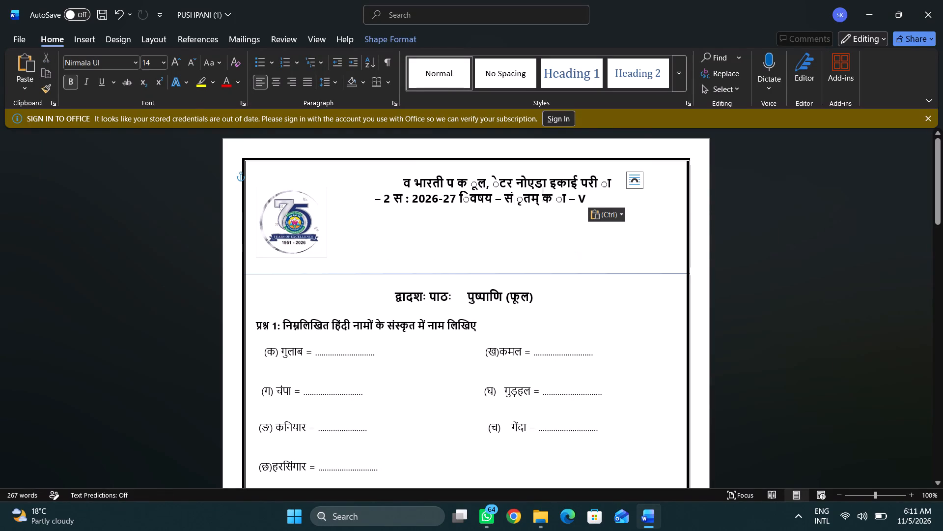
Delete all the pasted exam heading text, leaving the heading text box empty.
key("BackSpace")
key("BackSpace")
key("BackSpace")
key("BackSpace")
key("BackSpace")
key("BackSpace")
key("BackSpace")
key("BackSpace")
key("BackSpace")
key("BackSpace")
key("BackSpace")
key("BackSpace")
key("BackSpace")
key("BackSpace")
key("BackSpace")
key("BackSpace")
key("BackSpace")
key("BackSpace")
key("BackSpace")
key("BackSpace")
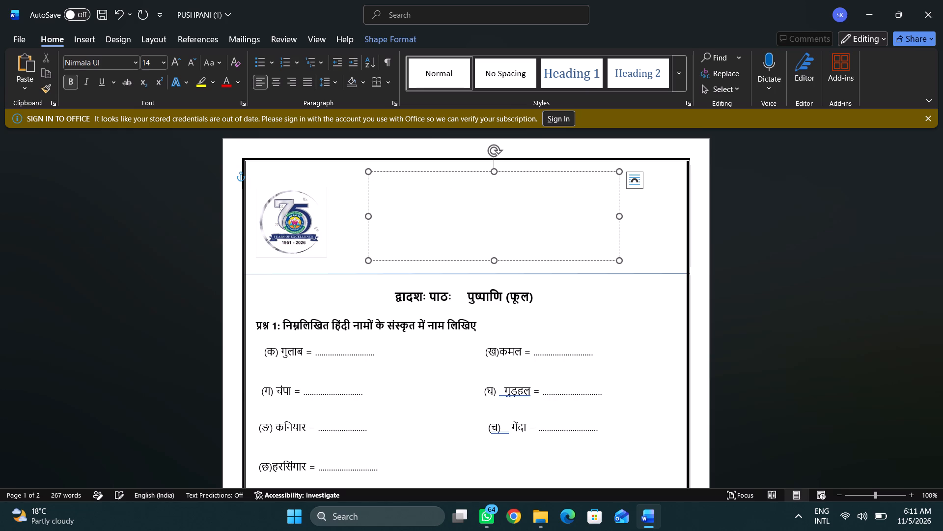
Undo the recent edits in the header text box beside the logo repeatedly, back to its two-line school and test heading.
left_click(115, 22)
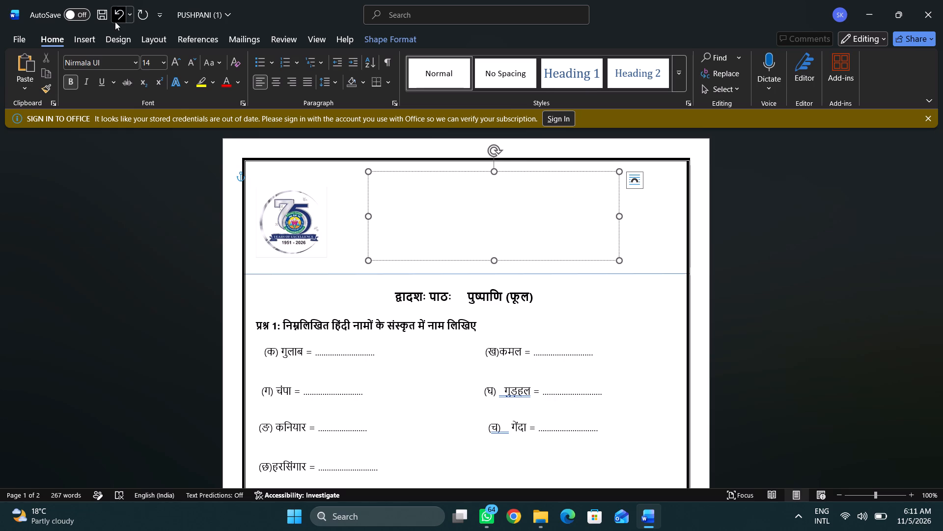
left_click(115, 22)
left_click(115, 22)
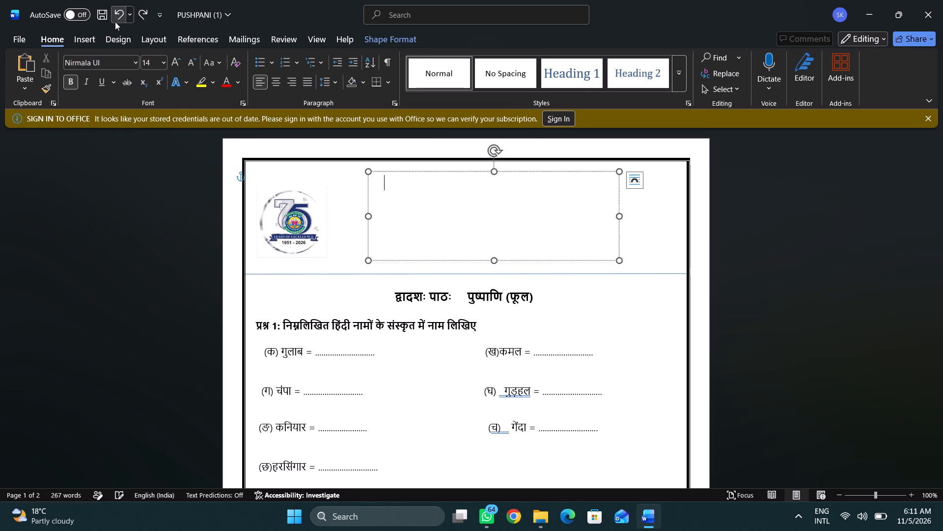
left_click(115, 22)
left_click(115, 22)
left_click(115, 22)
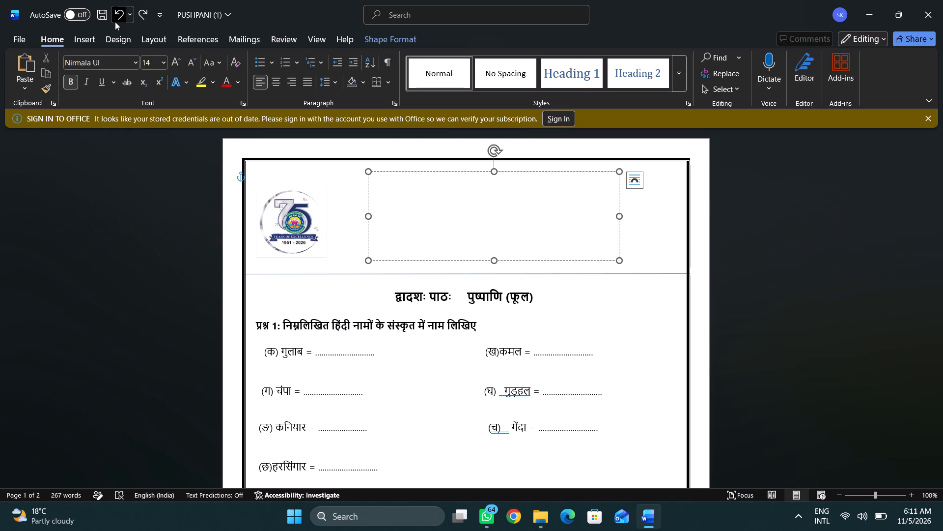
left_click(115, 22)
left_click(115, 22)
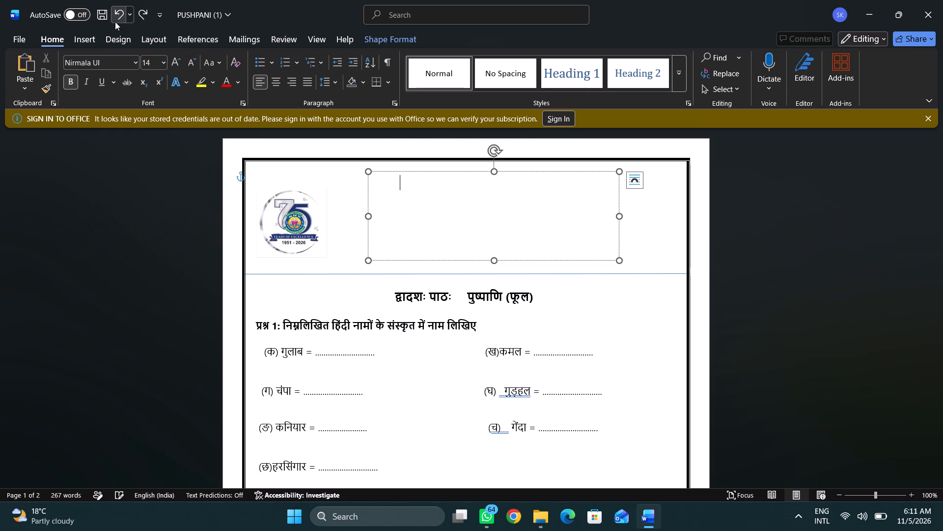
triple_click(115, 22)
double_click(115, 22)
triple_click(115, 22)
triple_click(115, 22)
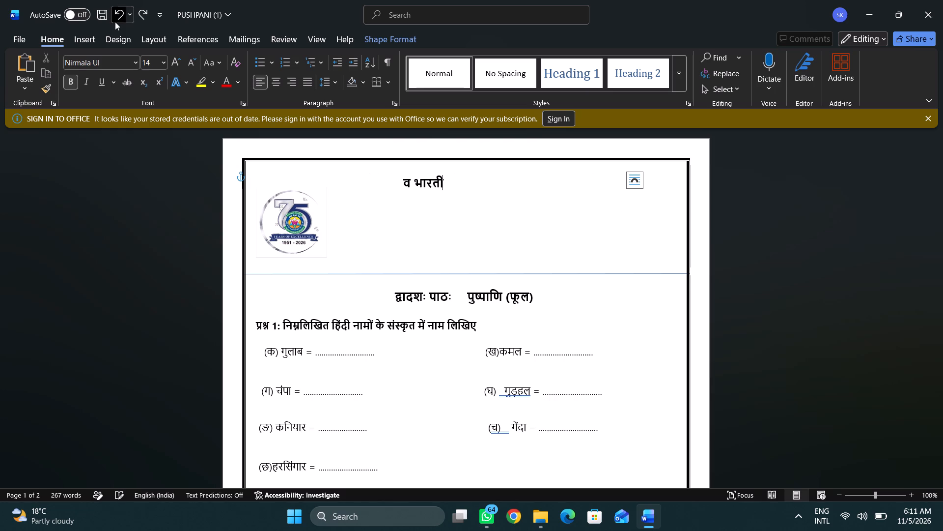
triple_click(115, 22)
triple_click(115, 22)
triple_click(115, 22)
triple_click(115, 22)
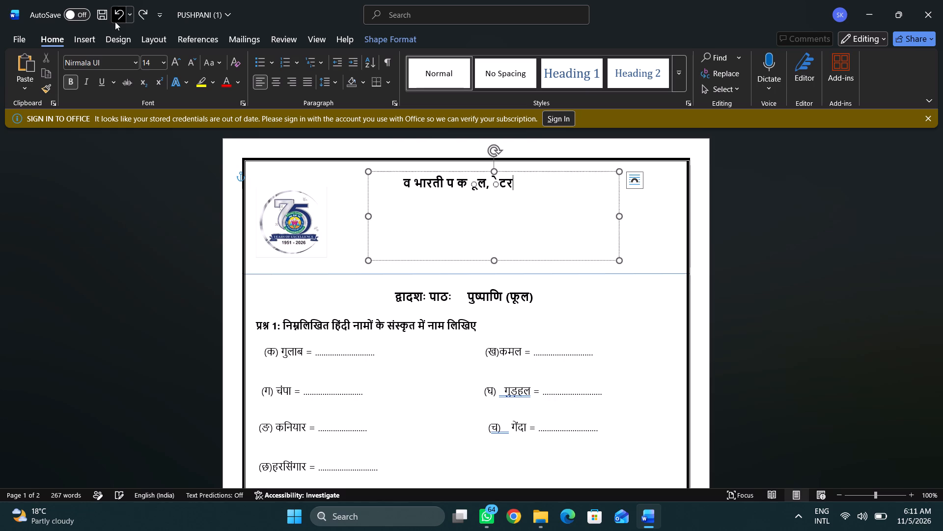
triple_click(115, 22)
triple_click(115, 22)
triple_click(115, 22)
triple_click(115, 22)
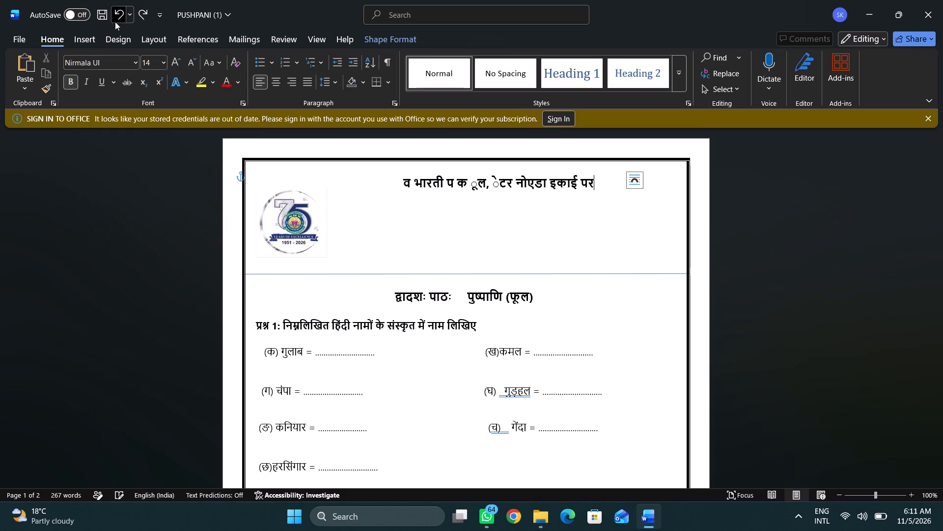
triple_click(115, 22)
triple_click(115, 22)
triple_click(115, 22)
triple_click(115, 22)
triple_click(115, 22)
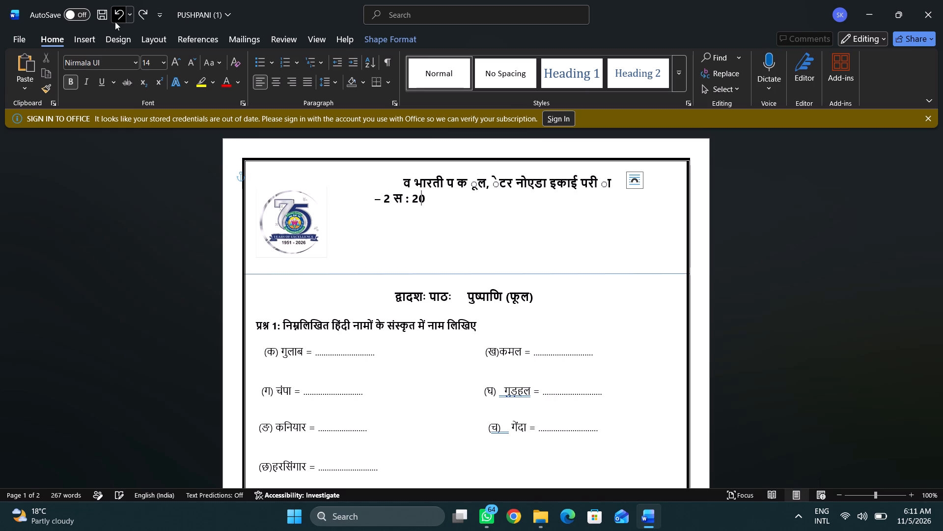
triple_click(115, 22)
triple_click(115, 22)
triple_click(115, 22)
triple_click(115, 22)
triple_click(115, 22)
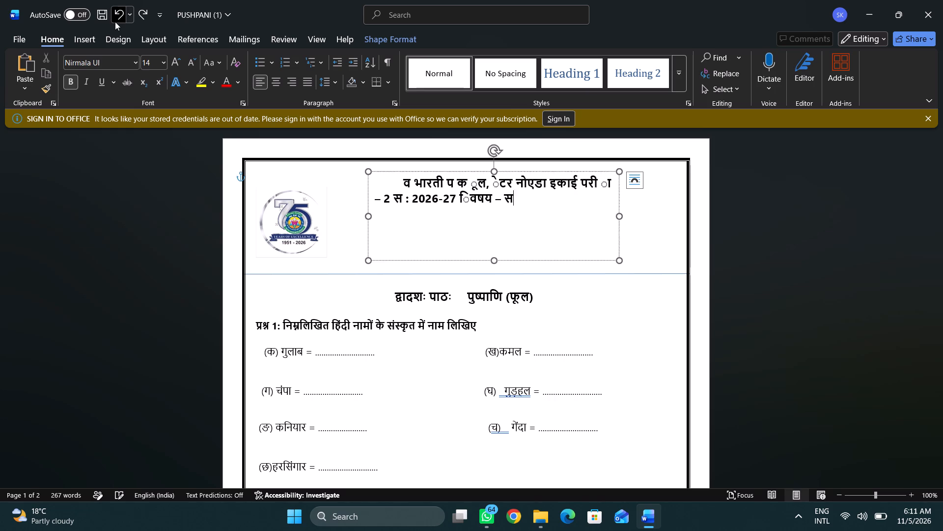
triple_click(115, 22)
triple_click(115, 22)
triple_click(115, 22)
double_click(115, 22)
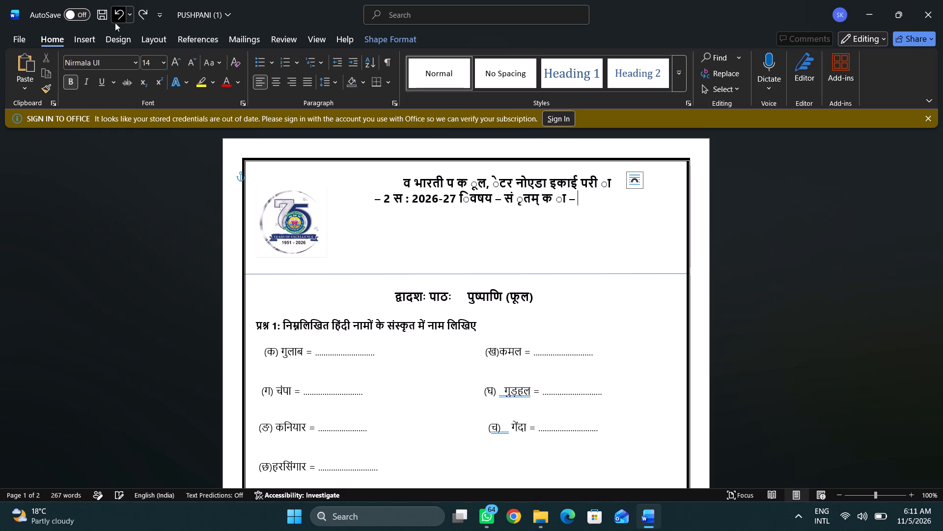
double_click(114, 24)
left_click_drag(114, 24, 163, 131)
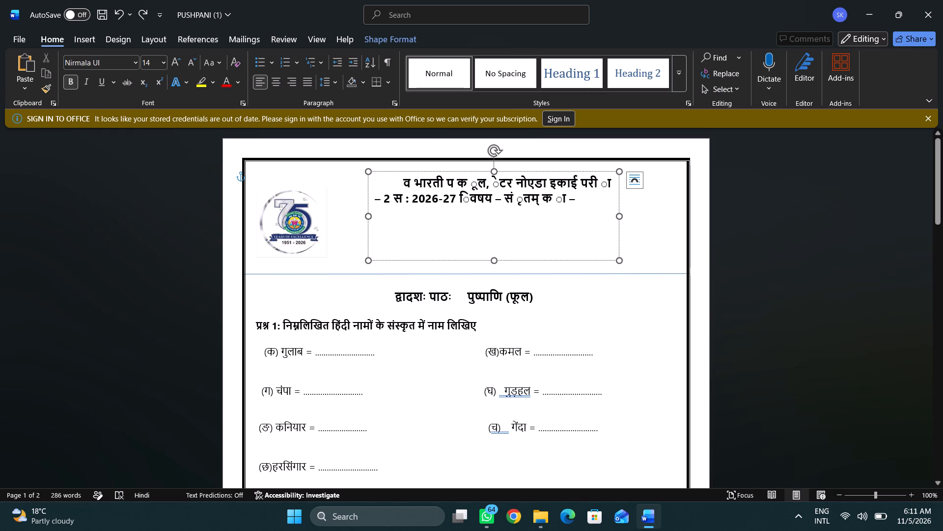
Close the PUSHPANI (1) document.
left_click(937, 23)
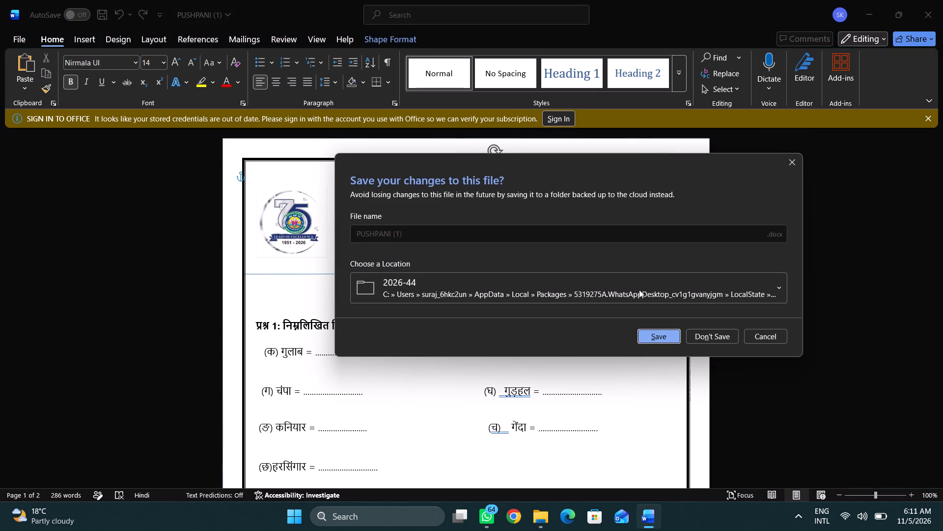
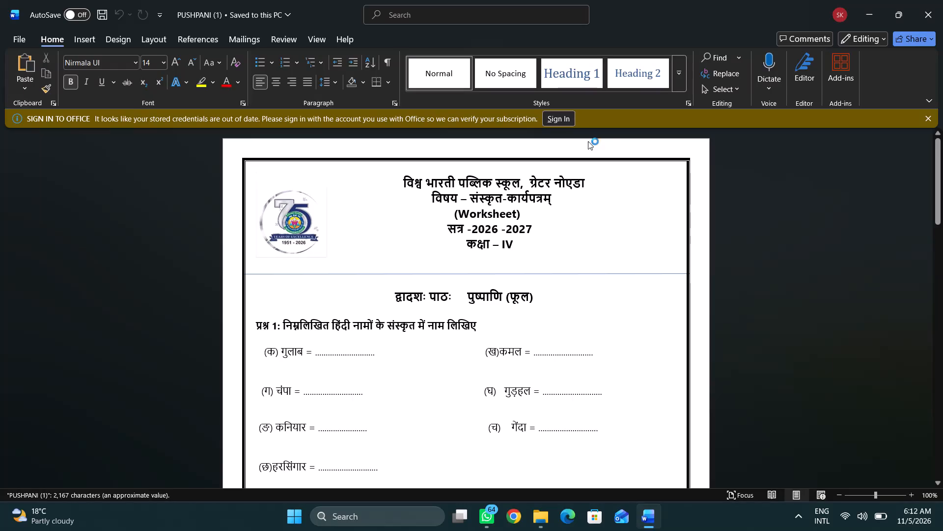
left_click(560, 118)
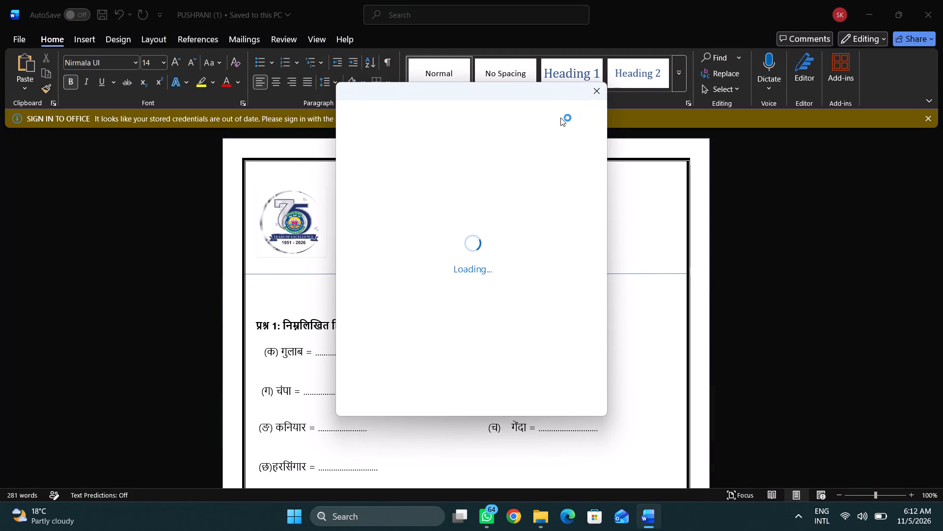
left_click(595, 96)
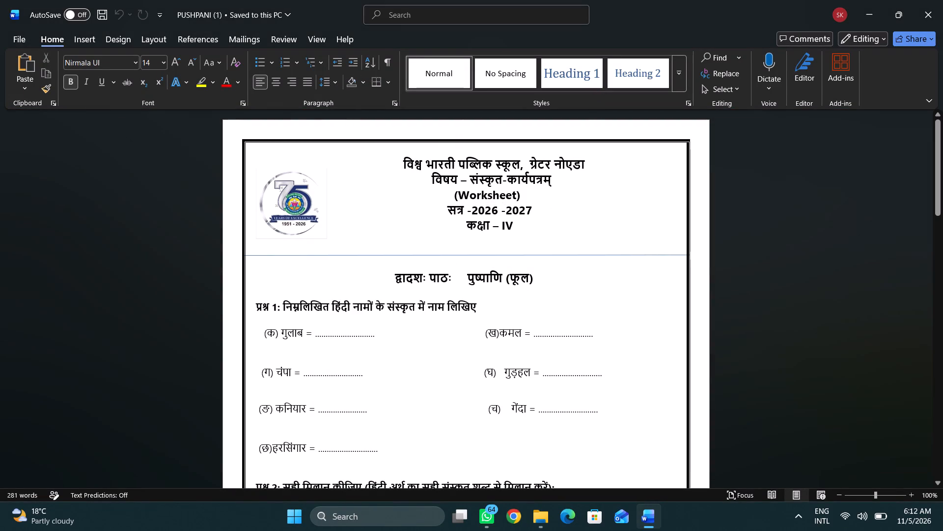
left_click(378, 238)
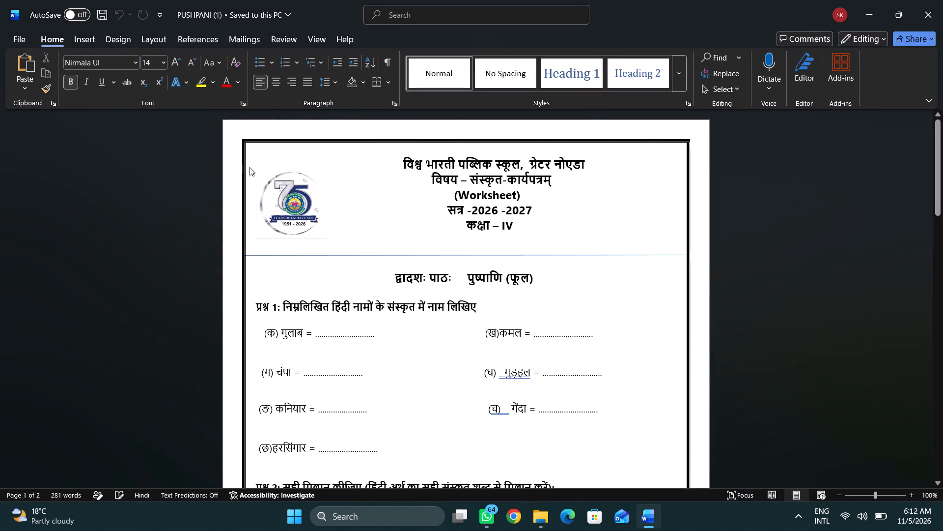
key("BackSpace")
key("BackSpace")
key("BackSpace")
Narrow the header text box beside the logo to 4.02" wide by bringing its logo-side edge inward.
left_click(415, 188)
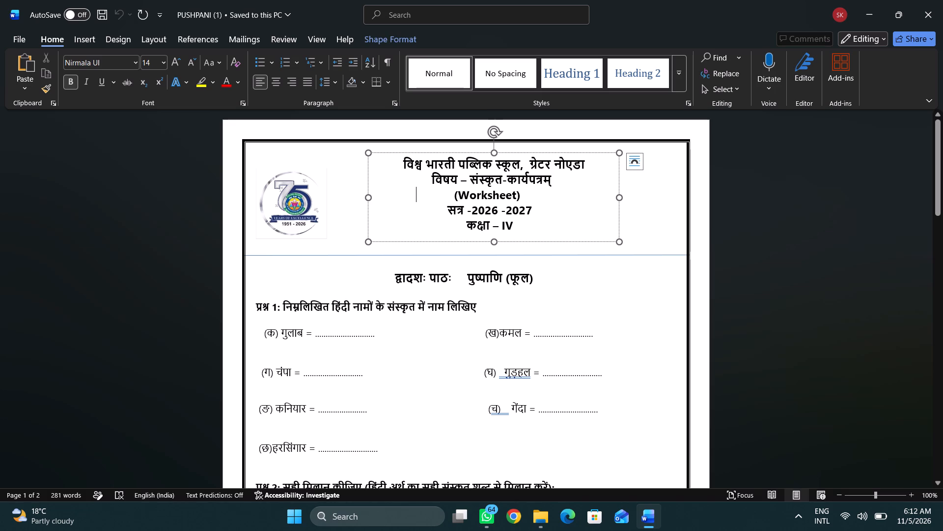
double_click(368, 199)
left_click_drag(368, 199, 382, 198)
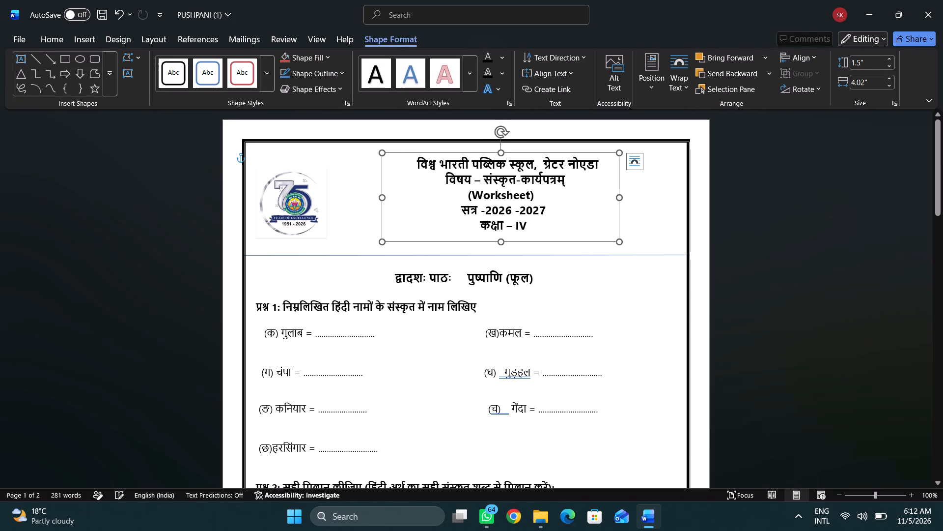
Delete the "(Worksheet)" text from the third line of the header text box.
left_click(536, 198)
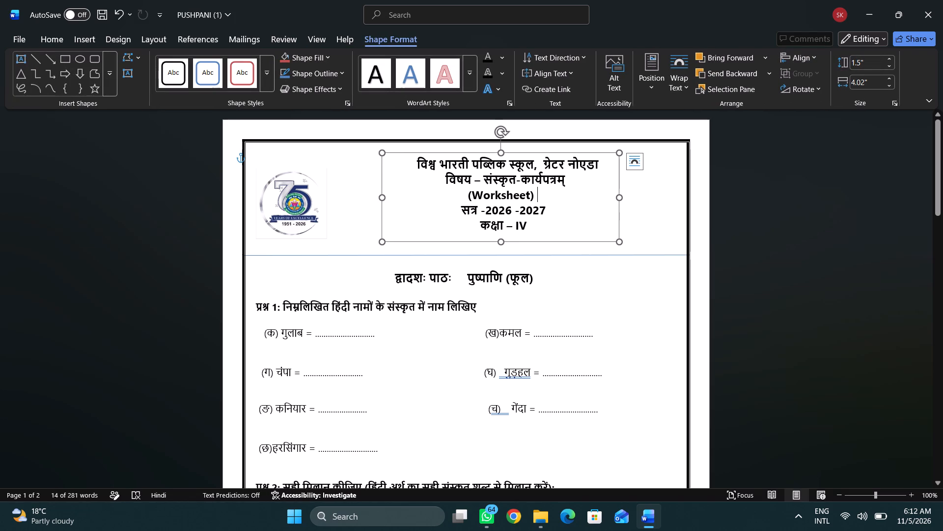
key("BackSpace")
key("BackSpace")
key("BackSpace")
key("BackSpace")
key("BackSpace")
key("BackSpace")
key("BackSpace")
key("BackSpace")
key("BackSpace")
key("BackSpace")
key("BackSpace")
key("BackSpace")
key("BackSpace")
key("BackSpace")
key("BackSpace")
key("BackSpace")
key("BackSpace")
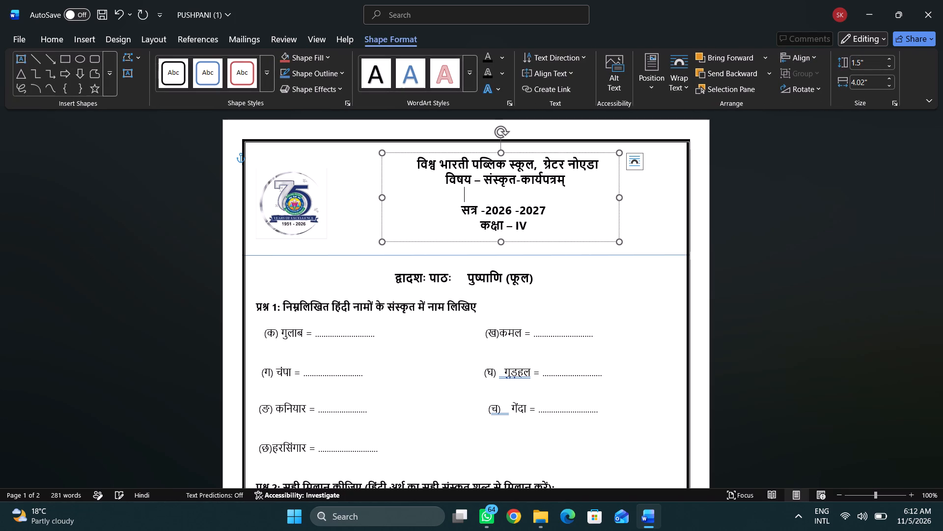
Shorten the header's subject line to "विषय – संस्कृत" by removing its "-कार्यपत्रम्" ending.
left_click(569, 178)
key("BackSpace")
key("BackSpace")
key("BackSpace")
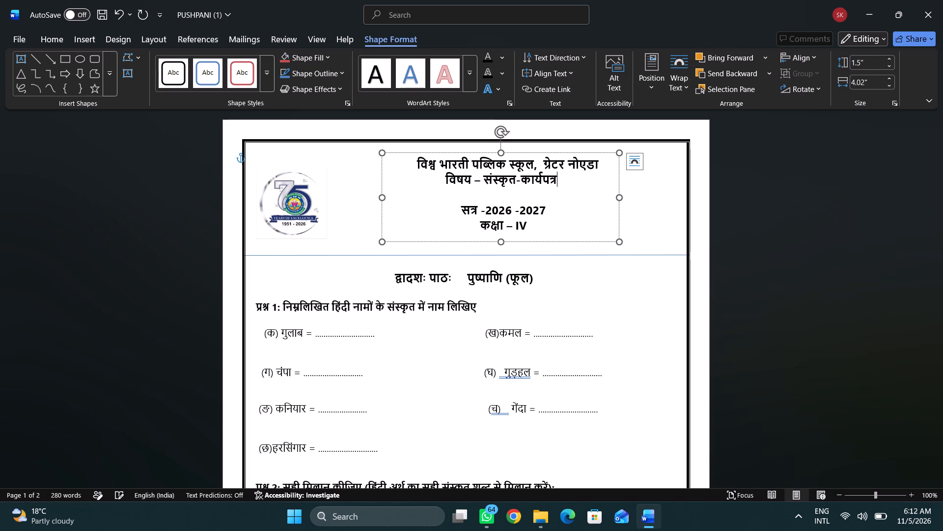
key("BackSpace")
key("BackSpace")
key("BackSpace")
key("BackSpace")
key("BackSpace")
key("BackSpace")
key("BackSpace")
key("BackSpace")
key("BackSpace")
key("BackSpace")
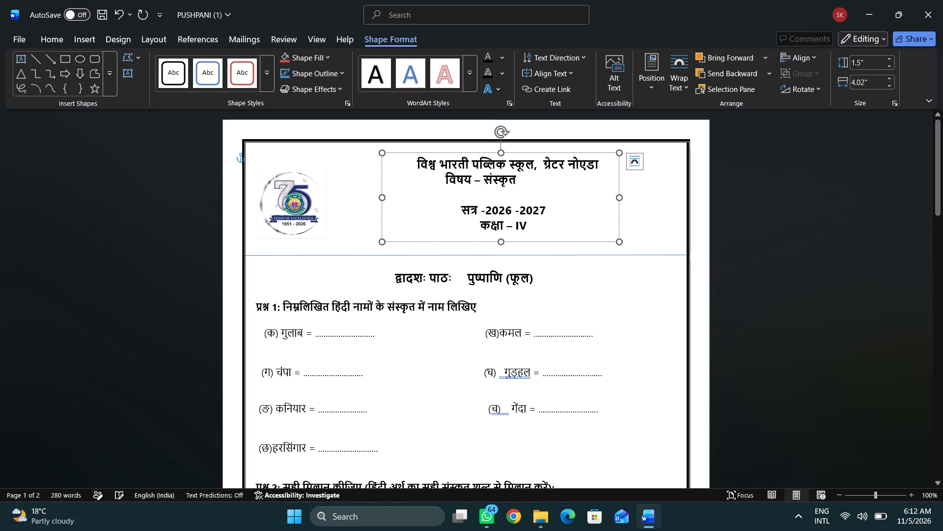
Remove a few of the leading spaces before the "सत्र -2026 -2027" line in the header.
left_click(456, 205)
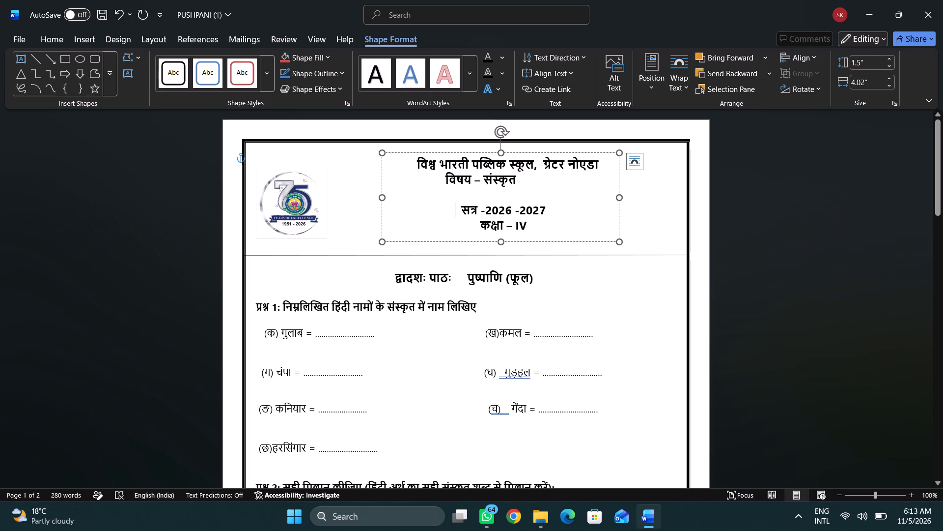
key("BackSpace")
key("BackSpace")
key("BackSpace")
key("BackSpace")
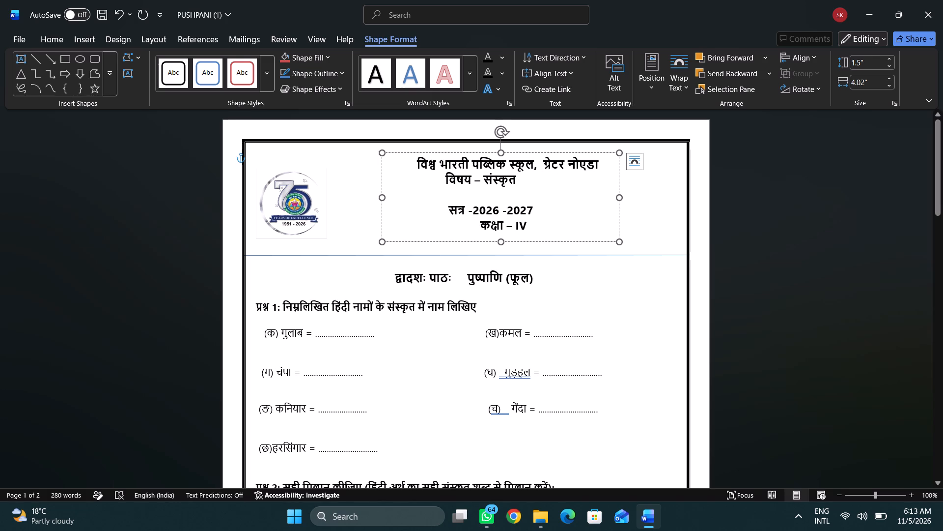
Move the "विषय – संस्कृत" text from the header's second line to just after the "सत्र -2026 -2027" line.
left_click(442, 177)
left_click_drag(442, 177, 527, 180)
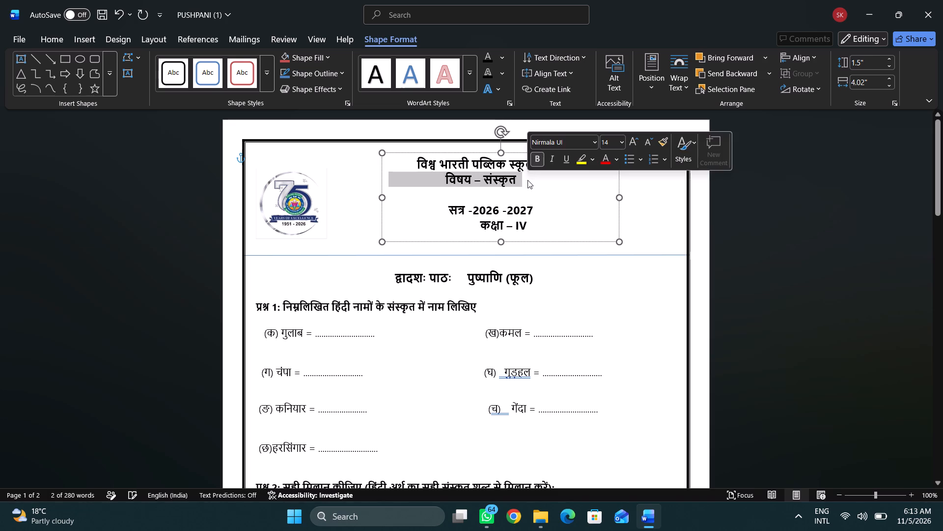
key("ctrl+c")
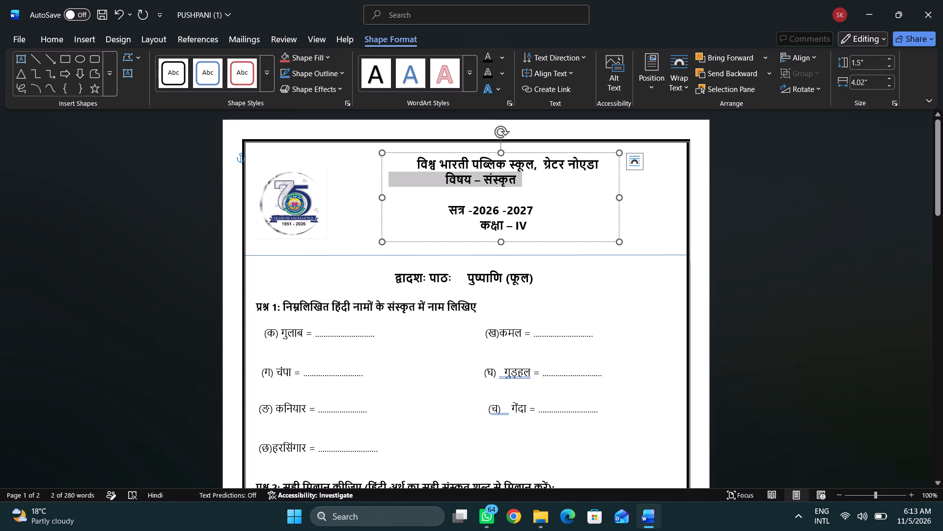
left_click(537, 205)
key("ctrl+v")
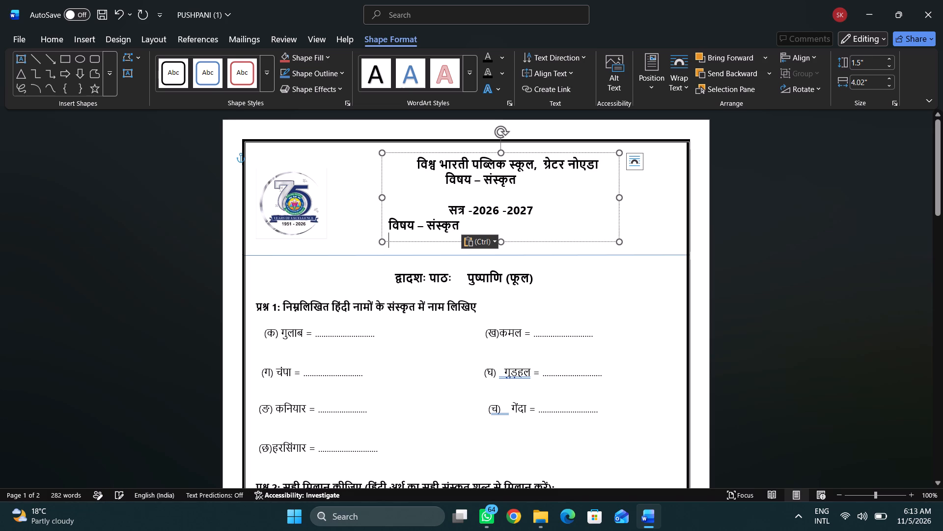
left_click_drag(519, 174, 476, 180)
left_click_drag(476, 180, 445, 176)
key("BackSpace")
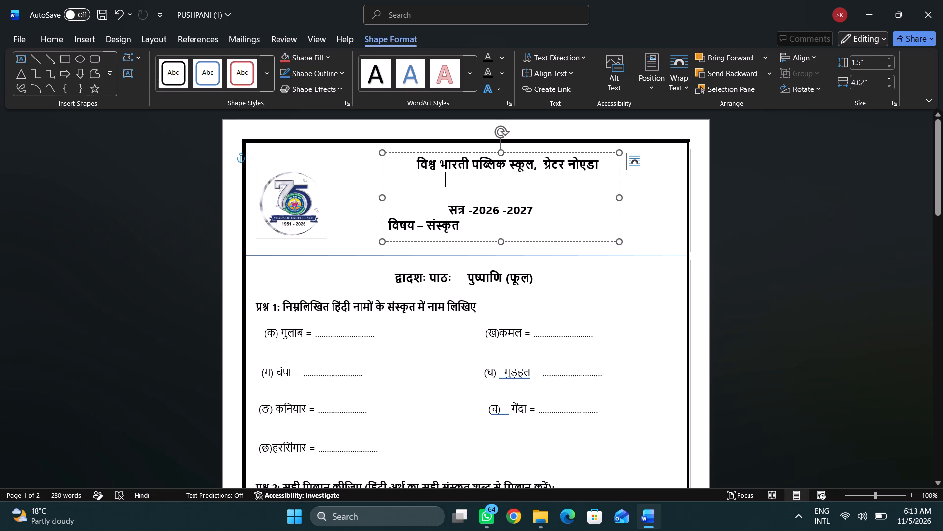
Delete the spaces and blank lines before "सत्र -2026 -2027" to bring it directly under the school name.
left_click(449, 203)
left_click(449, 203)
left_click_drag(449, 203, 533, 204)
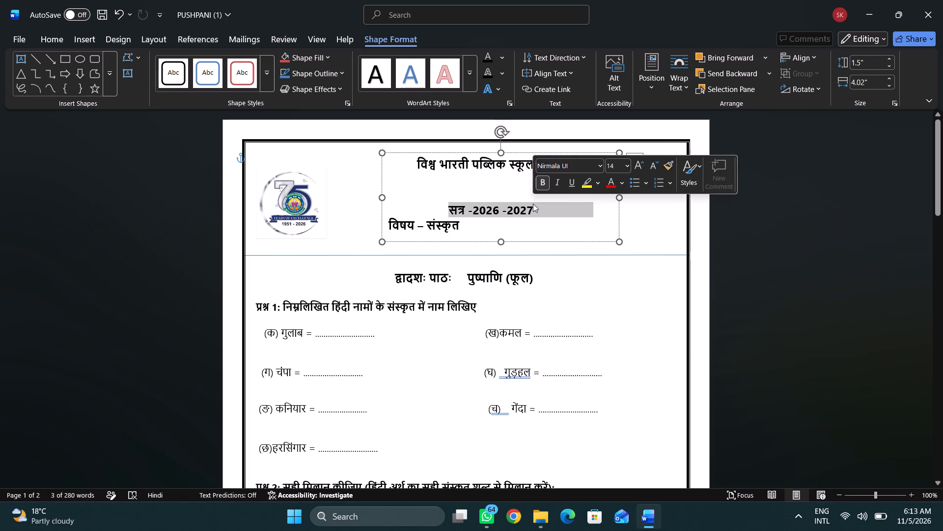
left_click(533, 204)
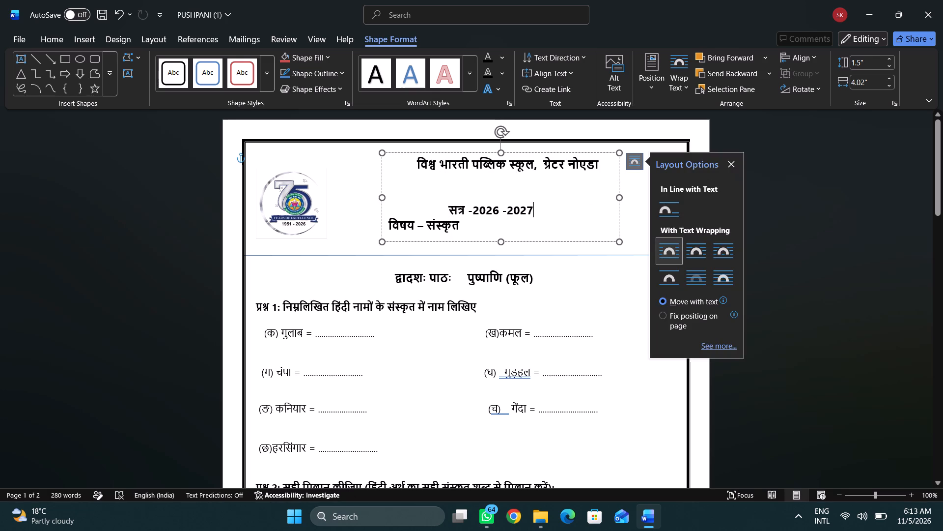
left_click(448, 207)
key("BackSpace")
key("BackSpace")
key("BackSpace")
key("BackSpace")
key("BackSpace")
key("BackSpace")
key("BackSpace")
key("BackSpace")
key("BackSpace")
key("BackSpace")
key("BackSpace")
key("BackSpace")
key("BackSpace")
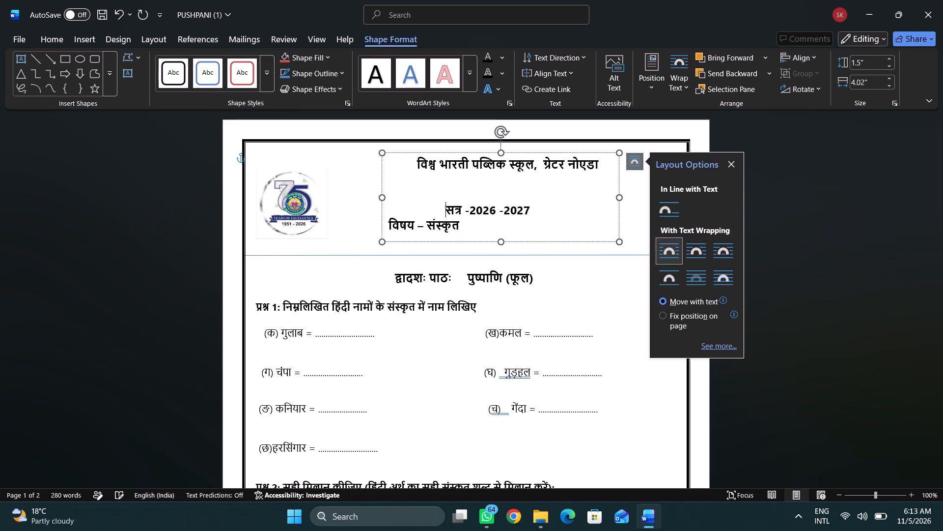
key("BackSpace")
key("BackSpace")
key("BackSpace")
key("BackSpace")
key("BackSpace")
key("BackSpace")
key("BackSpace")
key("BackSpace")
key("BackSpace")
key("BackSpace")
key("BackSpace")
key("BackSpace")
key("BackSpace")
key("BackSpace")
key("BackSpace")
key("BackSpace")
key("BackSpace")
key("BackSpace")
key("BackSpace")
key("BackSpace")
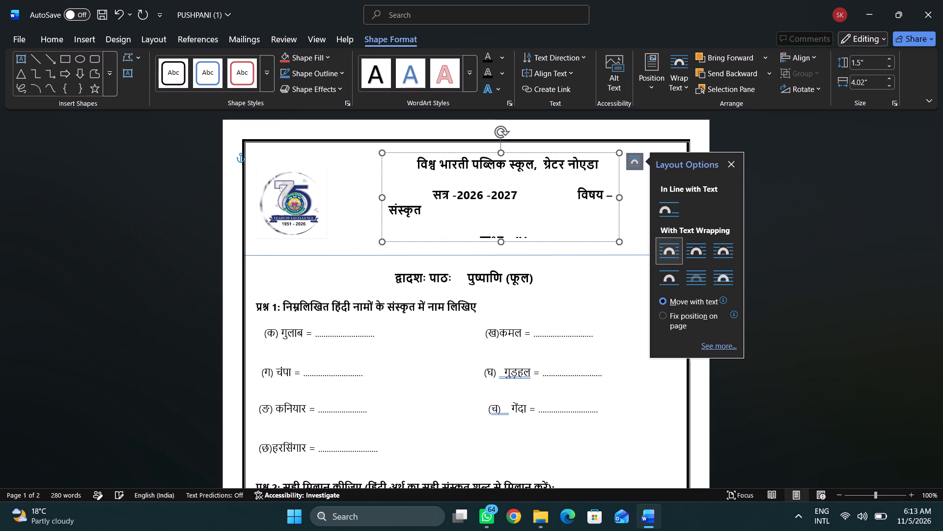
key("BackSpace")
key("BackSpace")
key("BackSpace")
key("BackSpace")
key("BackSpace")
key("BackSpace")
key("BackSpace")
key("BackSpace")
key("BackSpace")
key("BackSpace")
key("BackSpace")
key("BackSpace")
key("BackSpace")
key("BackSpace")
key("BackSpace")
key("BackSpace")
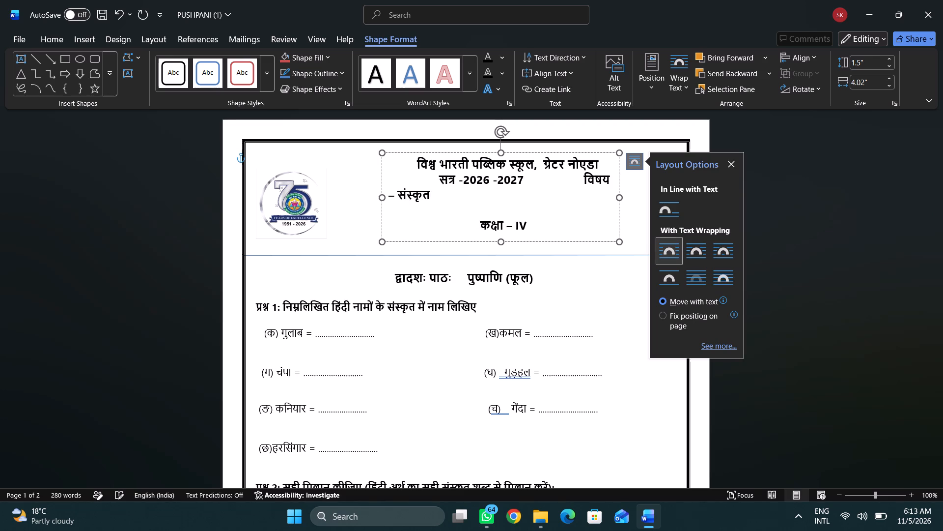
Break the header line after "सत्र -2026 -2027" to put "विषय – संस्कृत" on its own line.
left_click(555, 177)
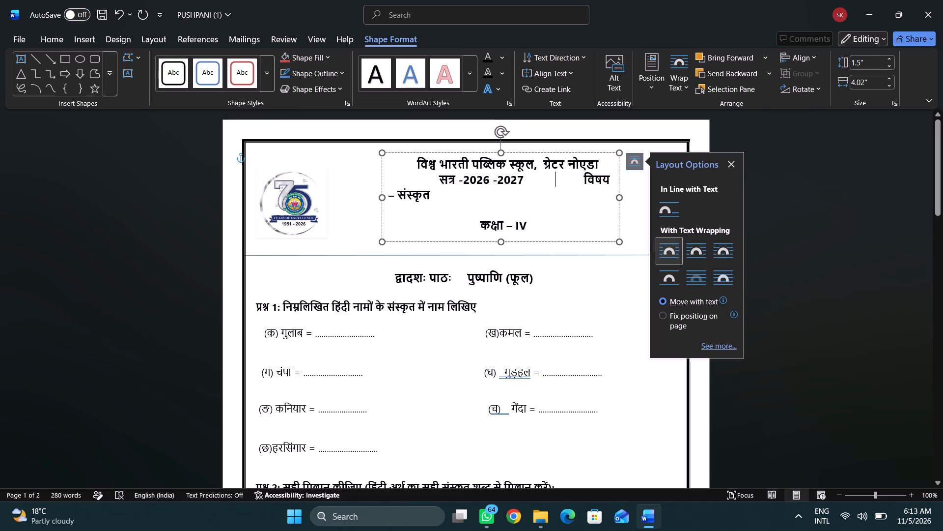
key("Return")
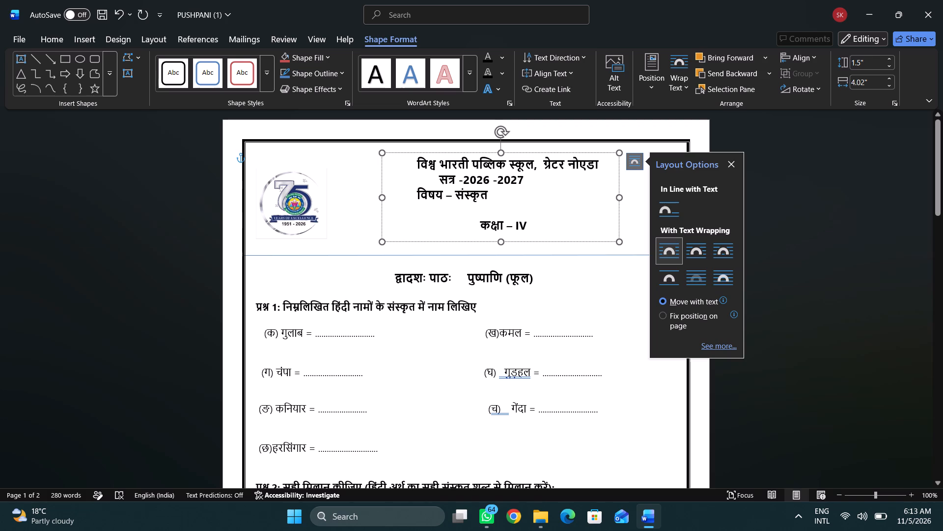
left_click(430, 171)
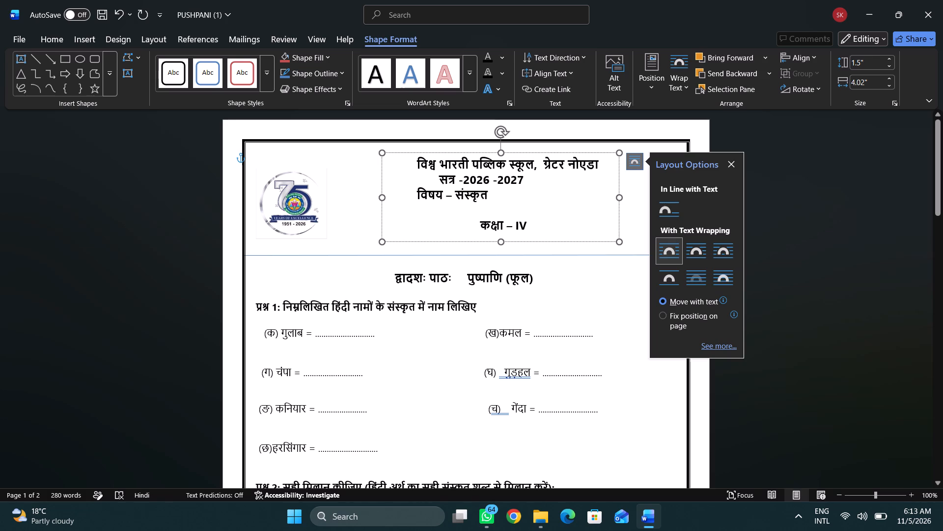
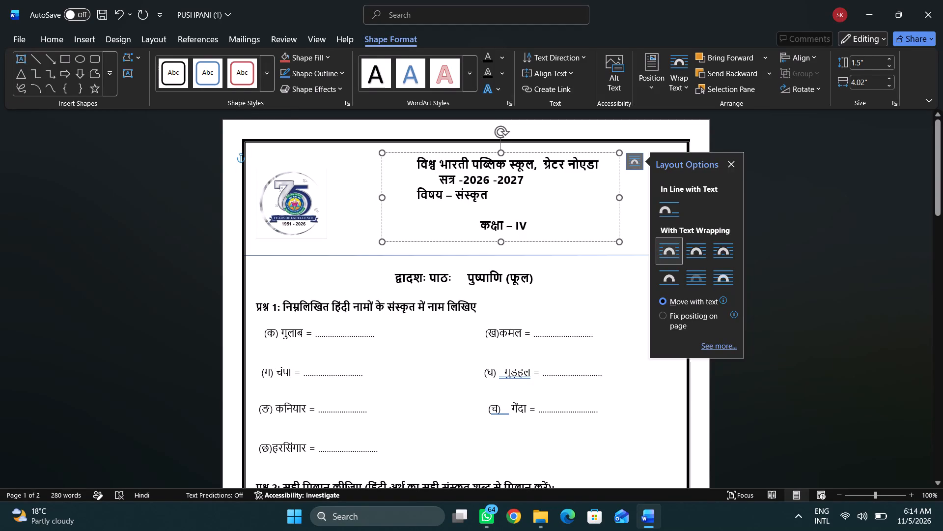
Place the text cursor directly before "सत्र -2026 -2027" on the header's second line.
left_click(440, 180)
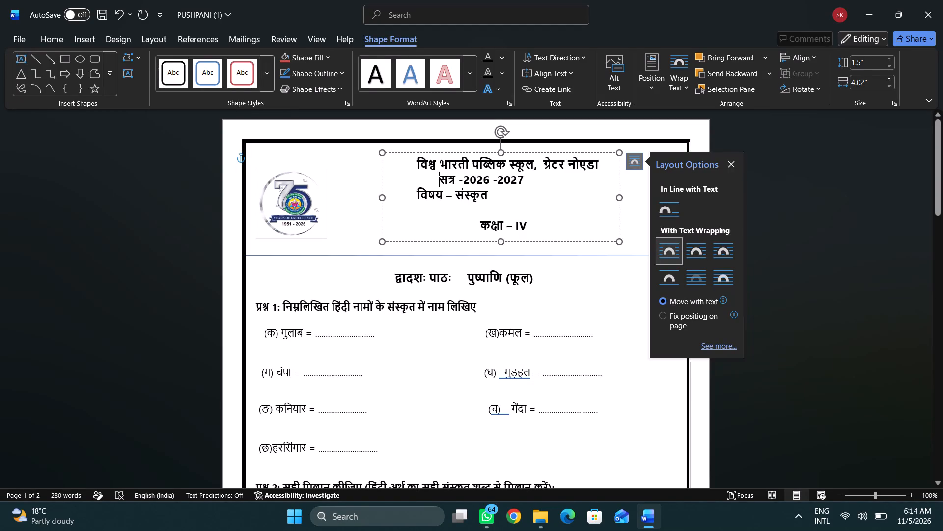
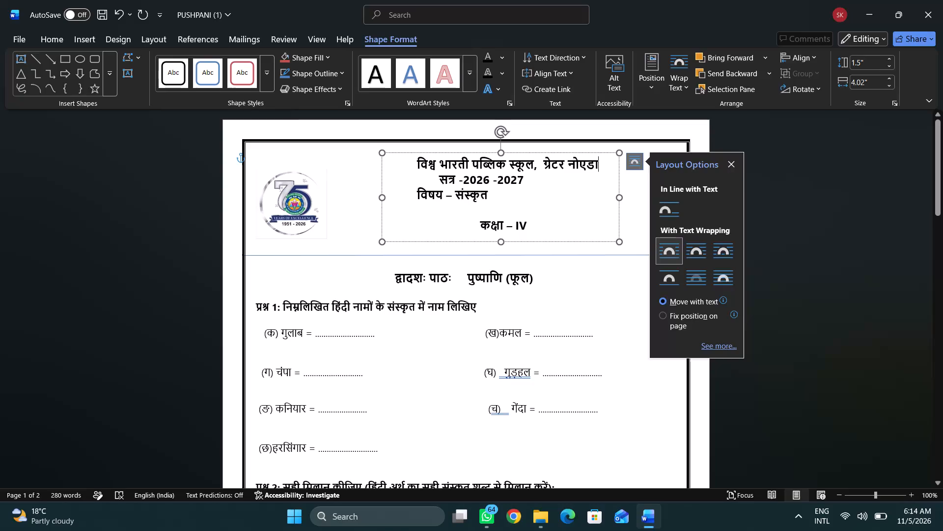
Add a new header line below the school name and paste "इकाई परीक्षा – 2" into it.
key("Return")
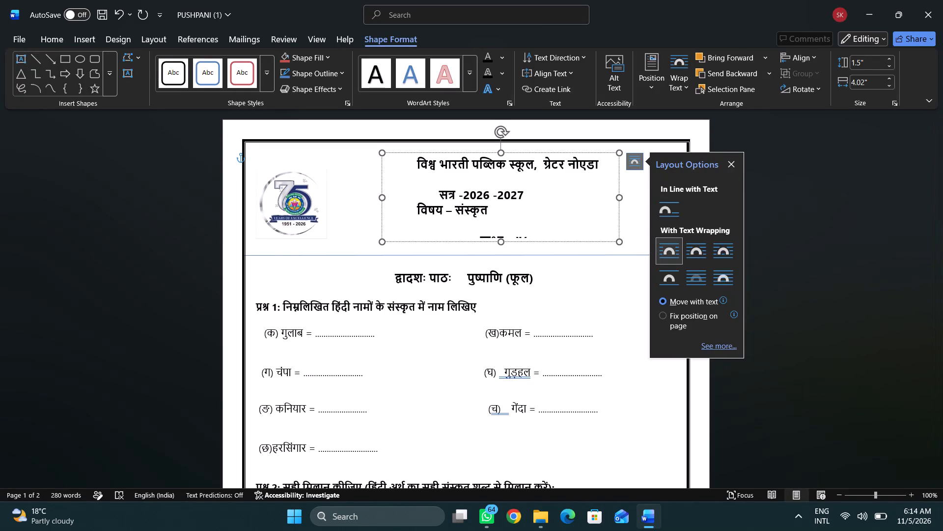
key("ctrl+v")
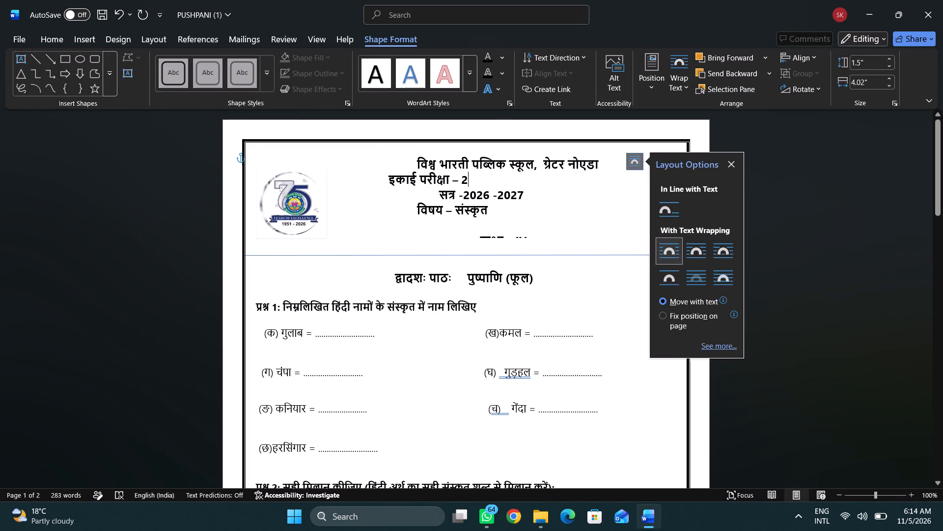
Indent the "इकाई परीक्षा – 2" line by twelve spaces, bringing it beneath the school name.
left_click(388, 180)
key("space")
key("space")
key("space")
key("space")
key("space")
key("space")
key("space")
key("space")
key("space")
key("space")
key("space")
key("space")
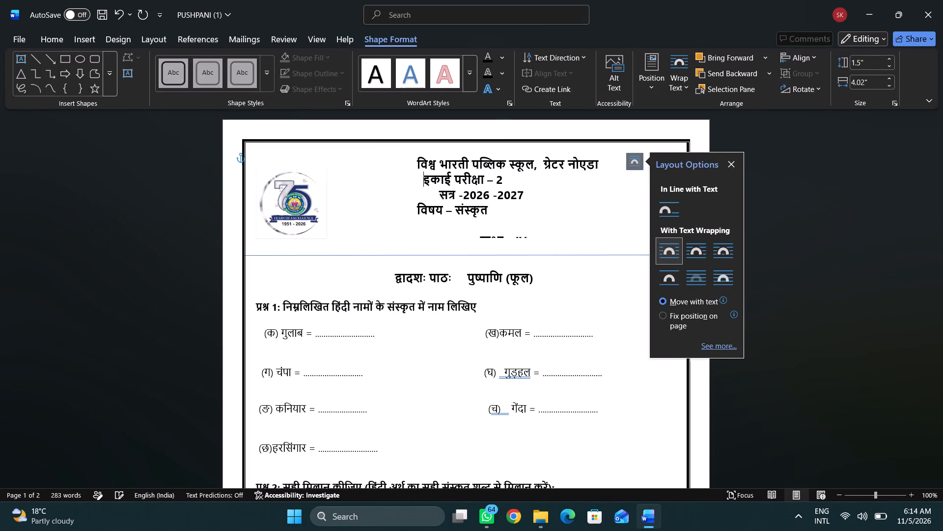
Shift the school name line leftward by removing spaces before it, and dismiss the text box's layout options.
left_click(407, 157)
key("BackSpace")
key("BackSpace")
key("BackSpace")
key("BackSpace")
key("BackSpace")
key("BackSpace")
key("BackSpace")
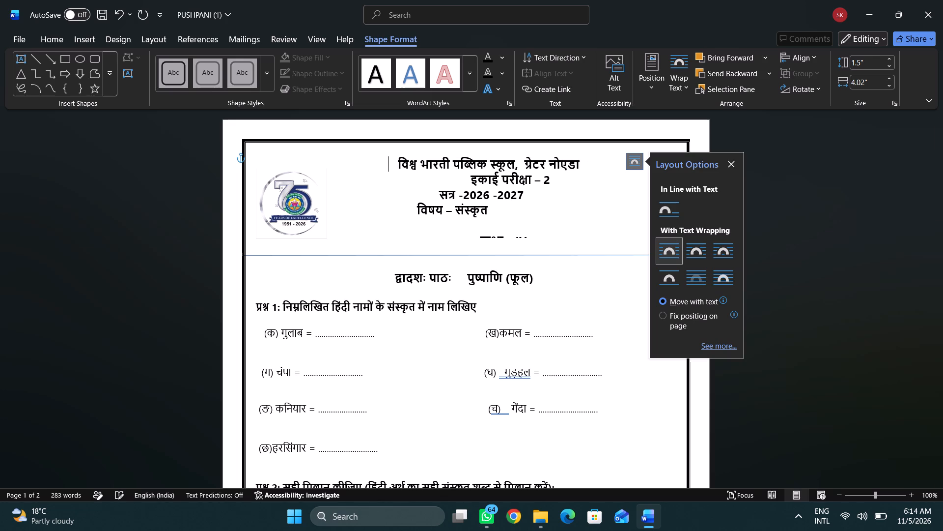
left_click(727, 161)
Remove nine leading spaces from the "इकाई परीक्षा – 2" line to center it under the school name.
left_click(463, 178)
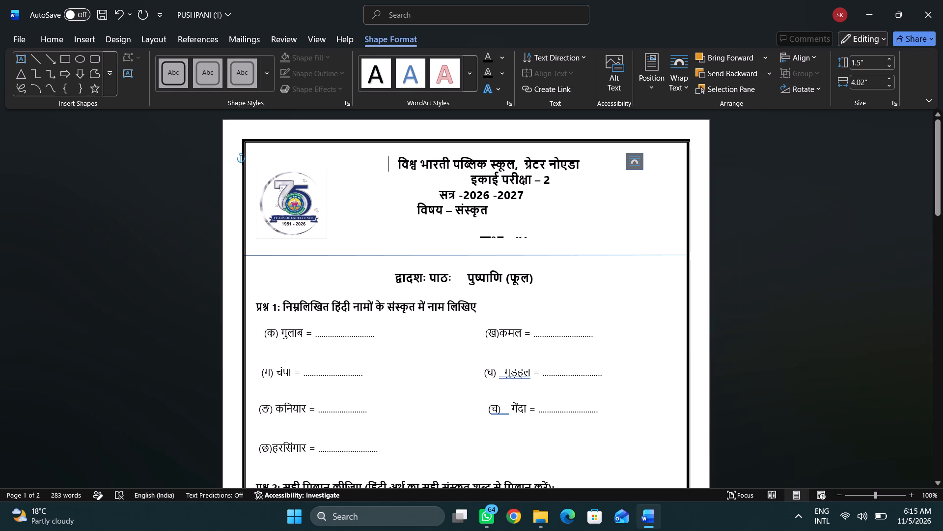
key("BackSpace")
key("BackSpace")
key("BackSpace")
key("BackSpace")
key("BackSpace")
key("BackSpace")
key("BackSpace")
key("BackSpace")
key("BackSpace")
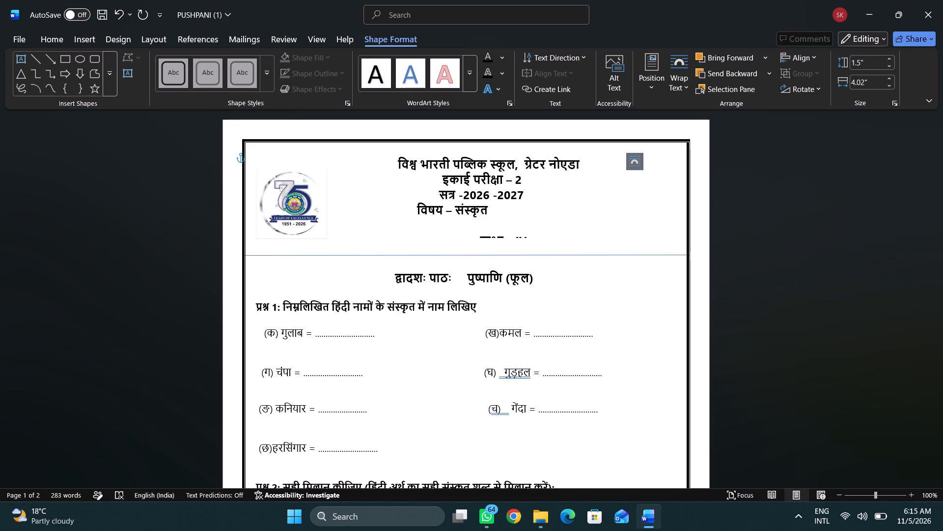
Indent the "विषय – संस्कृत" line by seven spaces to line up its start with the session line.
left_click(434, 192)
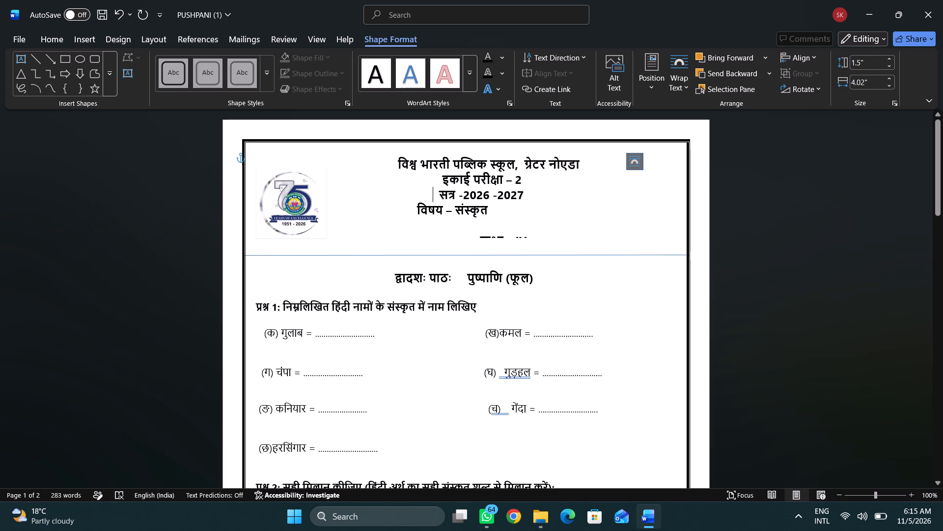
left_click(416, 208)
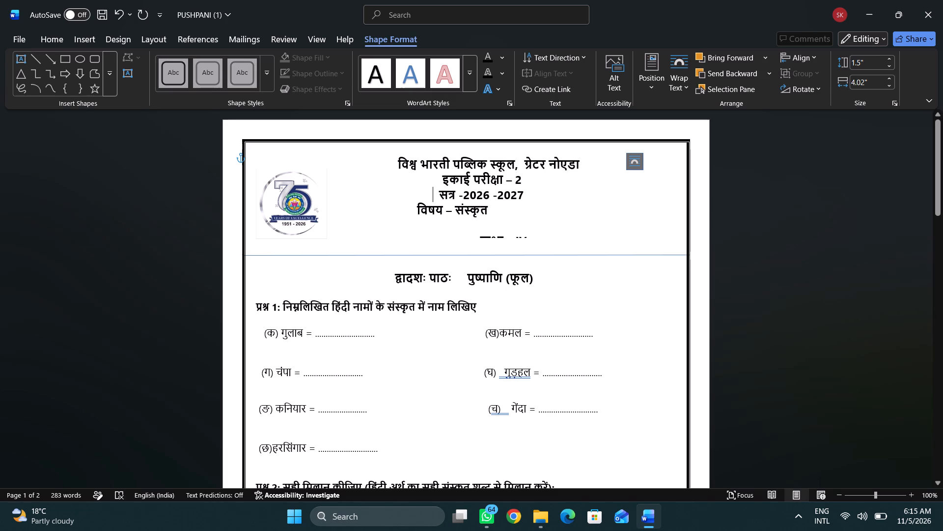
left_click(415, 208)
key("space")
key("space")
key("space")
key("space")
key("space")
key("space")
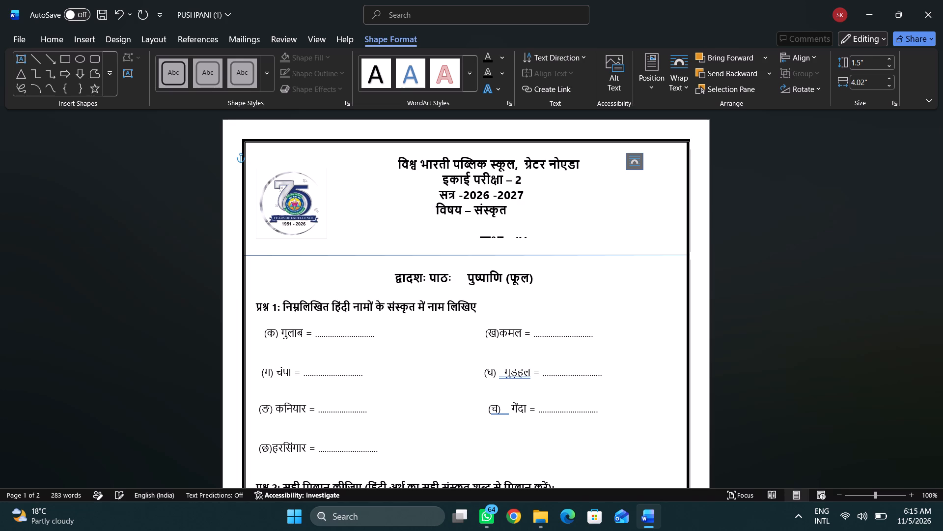
key("space")
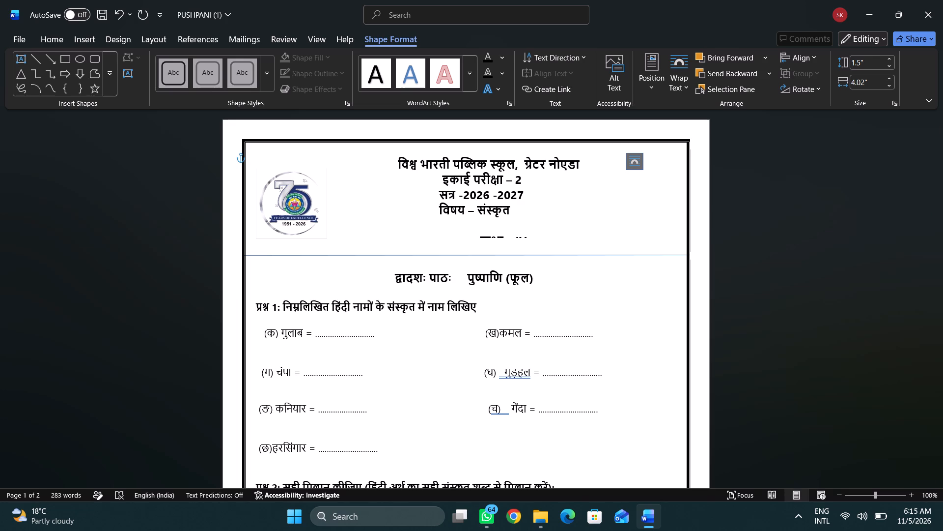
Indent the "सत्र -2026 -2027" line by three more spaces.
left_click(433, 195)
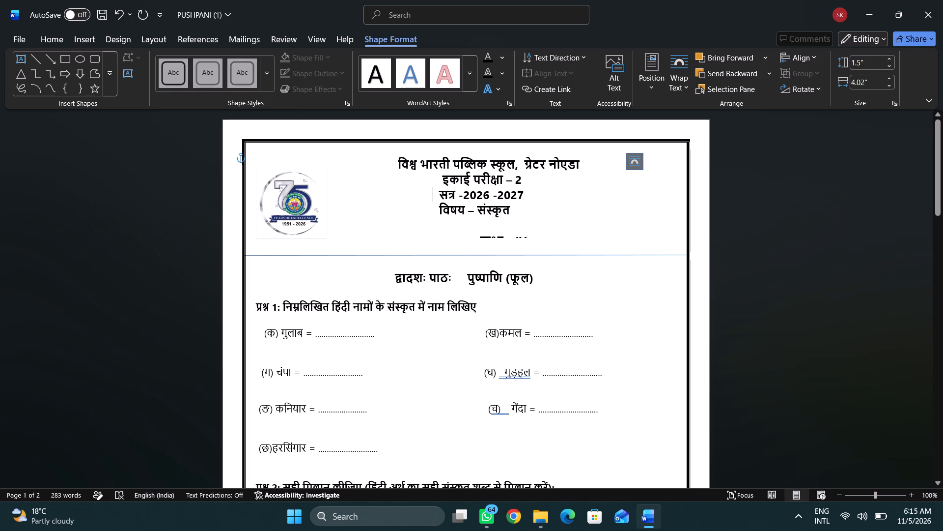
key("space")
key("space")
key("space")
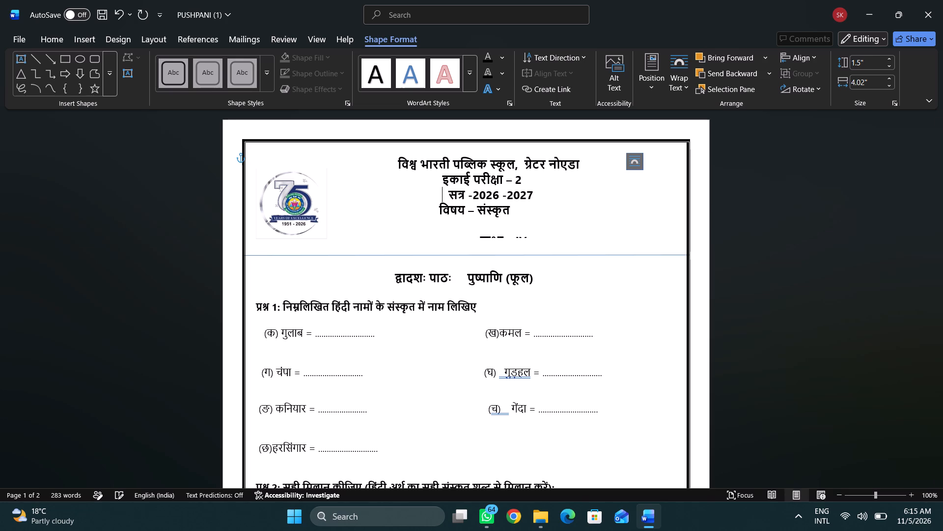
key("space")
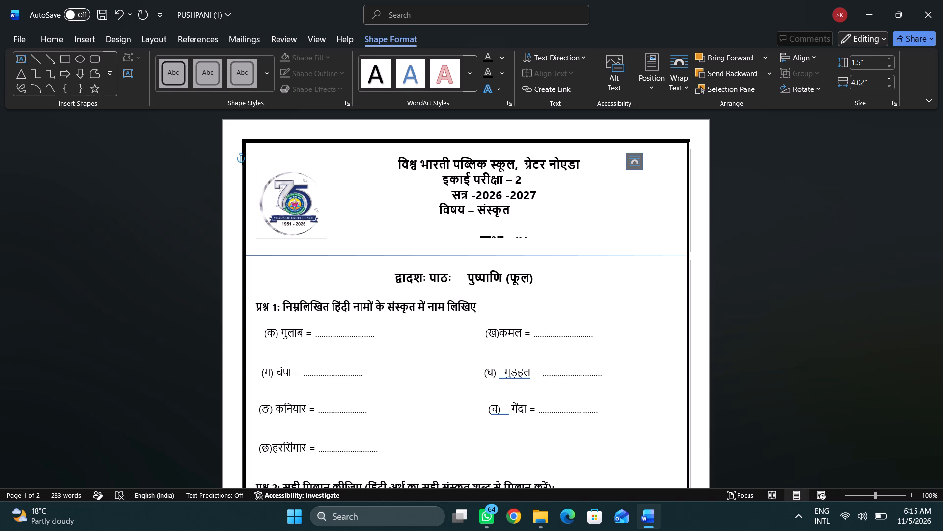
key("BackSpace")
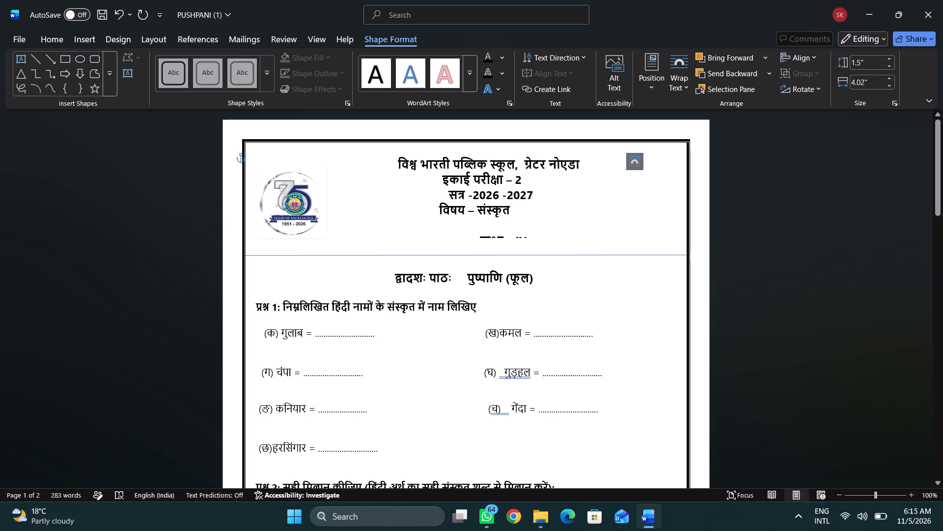
Indent the "विषय – संस्कृत" line by three more spaces to match the session line's start.
left_click(437, 205)
key("space")
key("space")
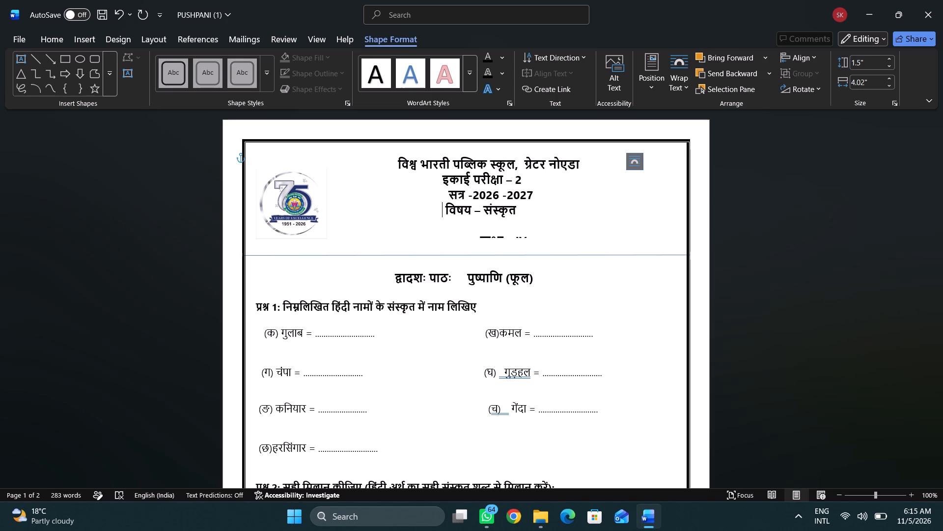
key("space")
key("space")
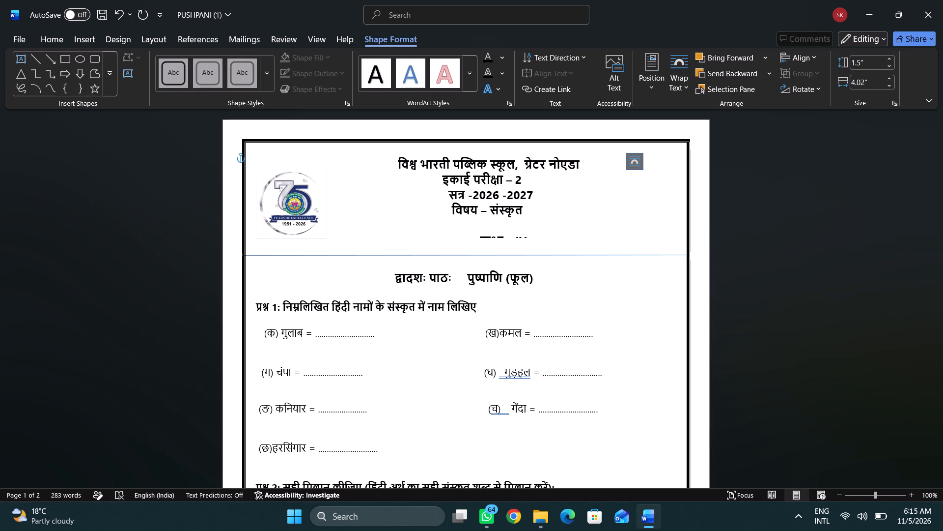
key("BackSpace")
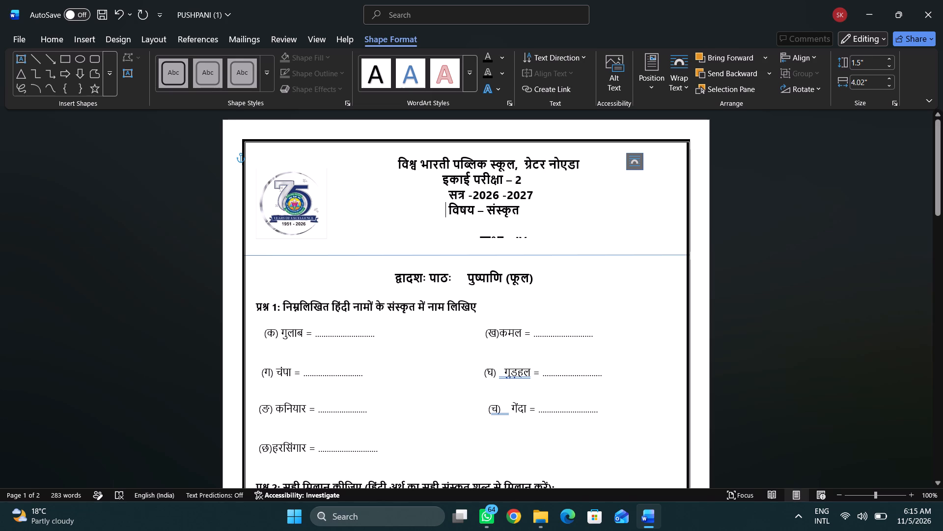
Delete the "सत्र -2026 -2027" line from the header.
left_click_drag(444, 194, 534, 191)
key("BackSpace")
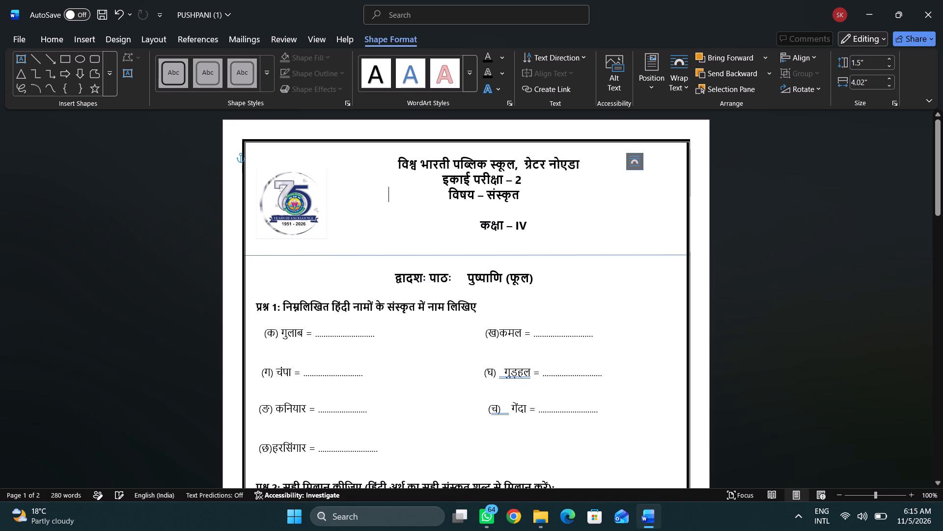
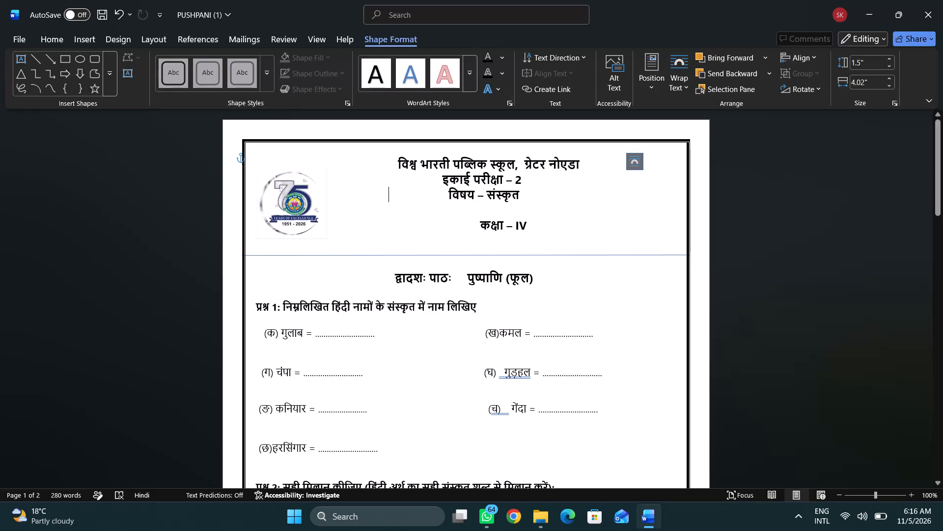
Paste the session line "स : 2026-27" on a new line between "इकाई परीक्षा – 2" and "विषय – संस्कृत" in the header.
left_click(523, 176)
key("Return")
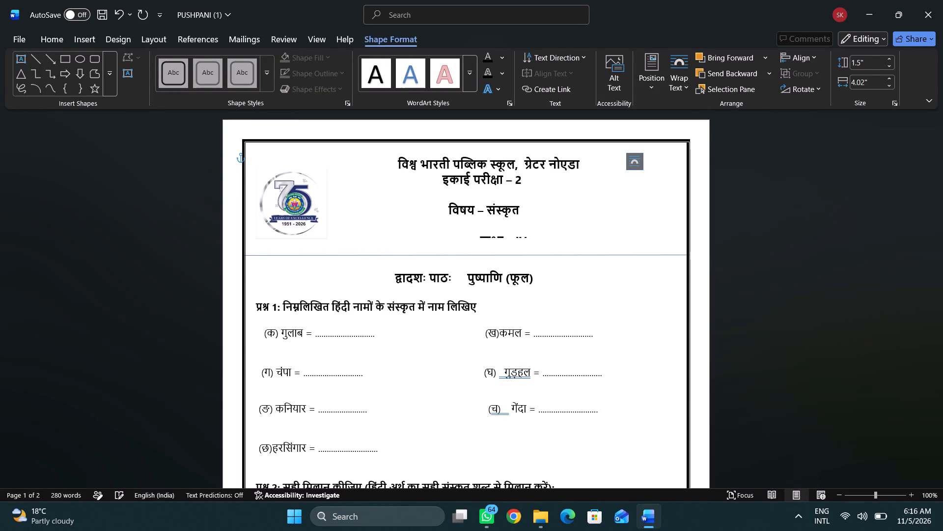
key("ctrl+v")
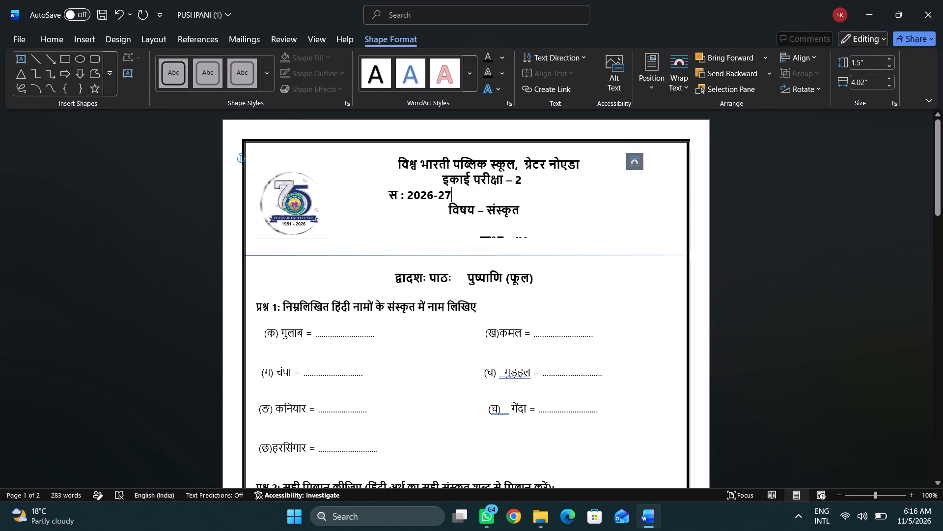
Indent the "स : 2026-27" line by thirteen spaces to move it toward the middle of the header.
left_click(385, 199)
left_click(386, 193)
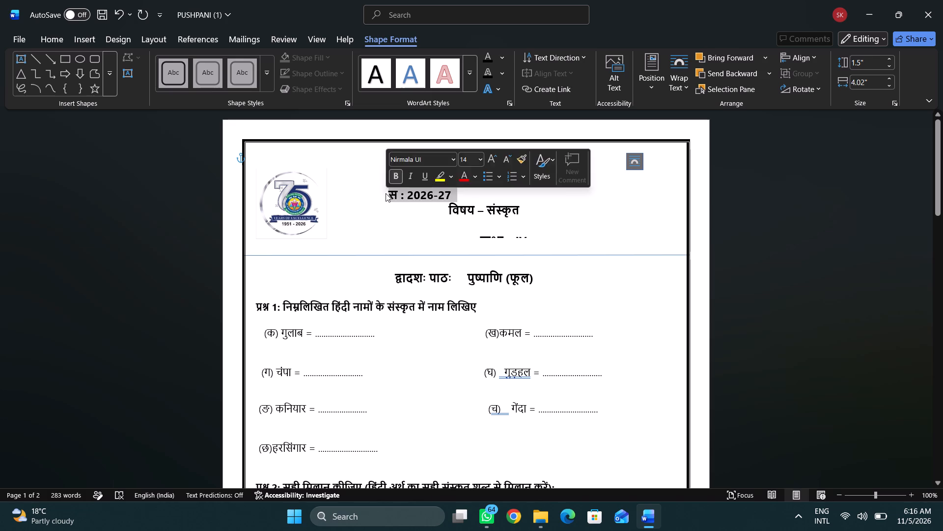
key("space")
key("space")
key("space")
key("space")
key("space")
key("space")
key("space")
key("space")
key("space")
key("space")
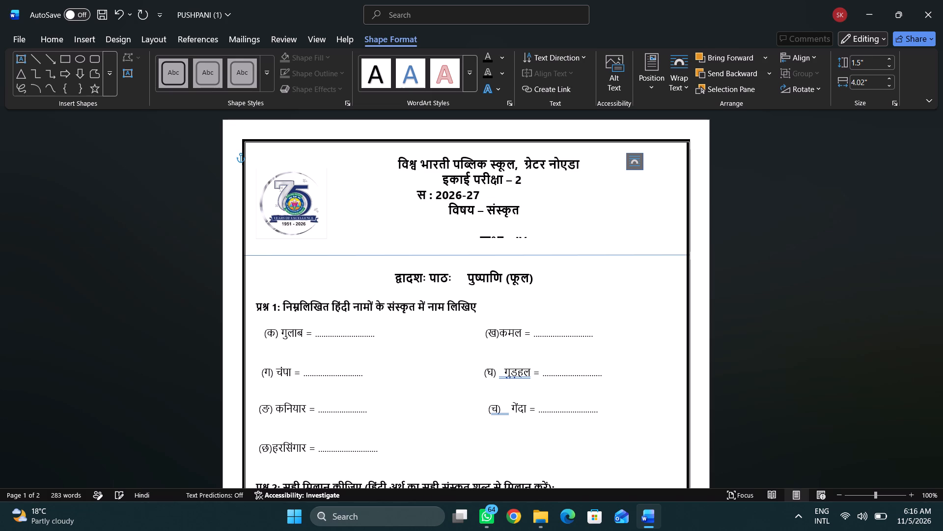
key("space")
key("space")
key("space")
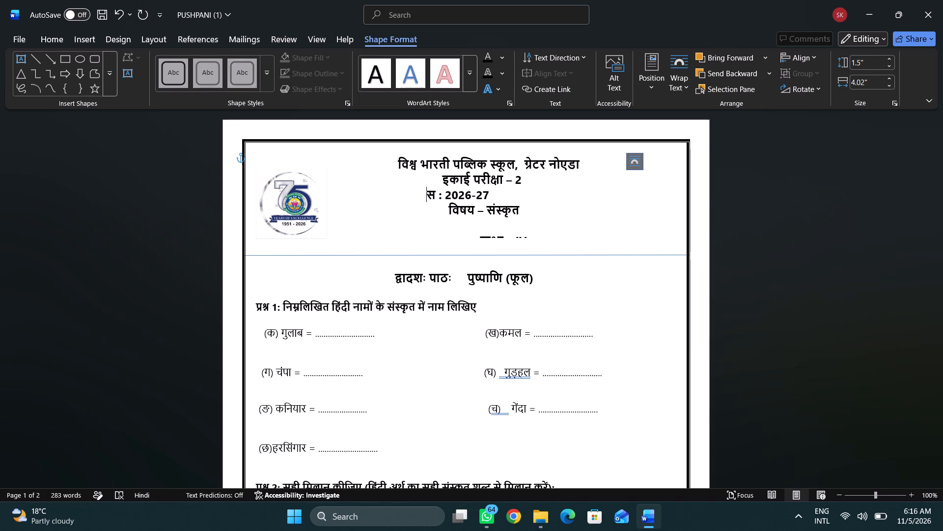
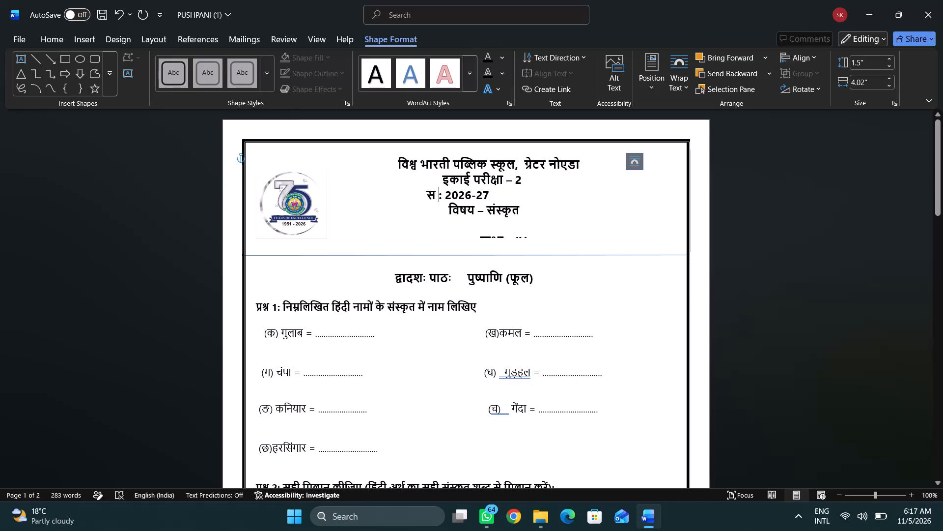
Replace the partial word before ": 2026-27" in the header with the copied word "सत्र".
key("BackSpace")
key("BackSpace")
key("BackSpace")
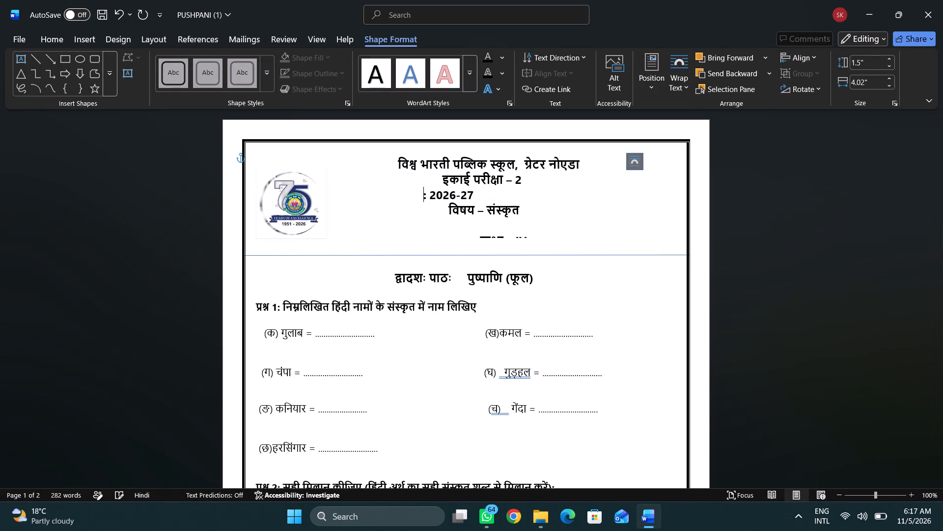
key("ctrl+v")
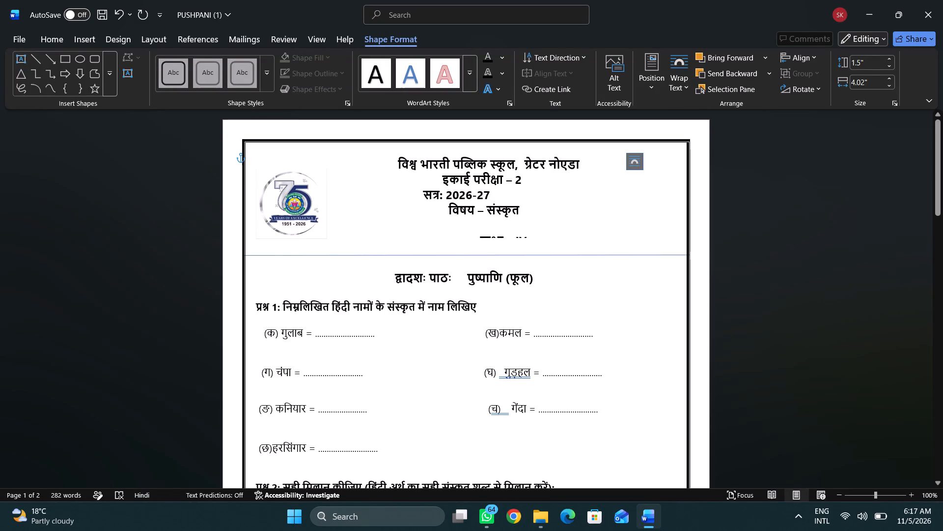
Indent the "सत्र : 2026-27" line by six spaces to line up its start with the subject line.
left_click(419, 191)
key("space")
key("space")
key("space")
key("space")
key("space")
key("space")
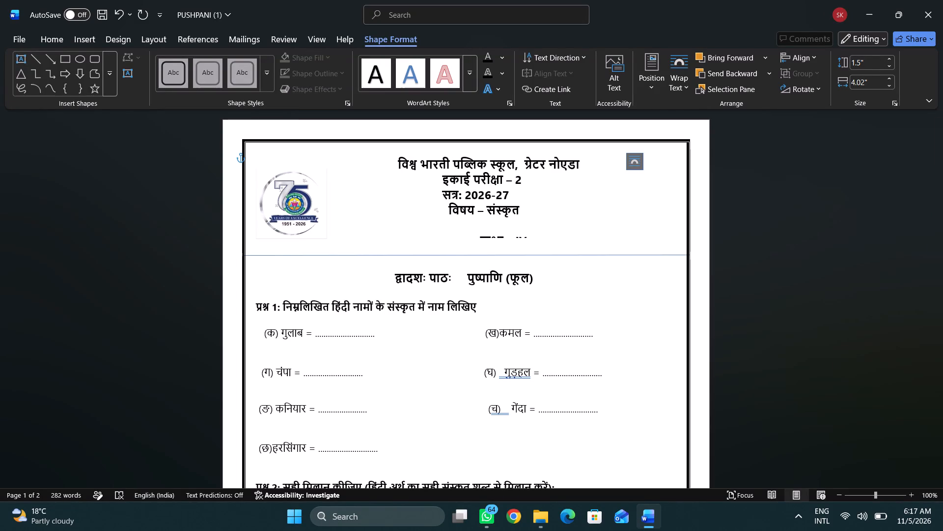
Indent the session line by one more space and insert a space between "सत्र" and its colon.
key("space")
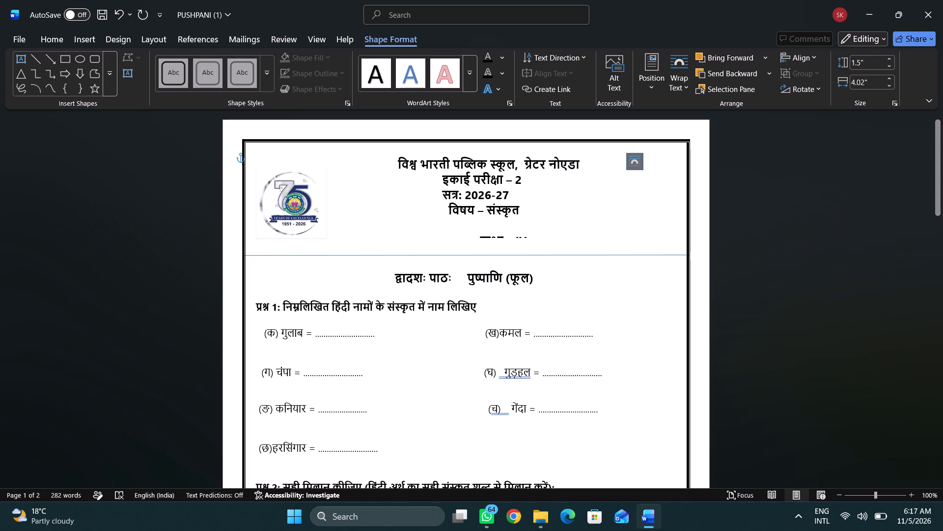
left_click(462, 194)
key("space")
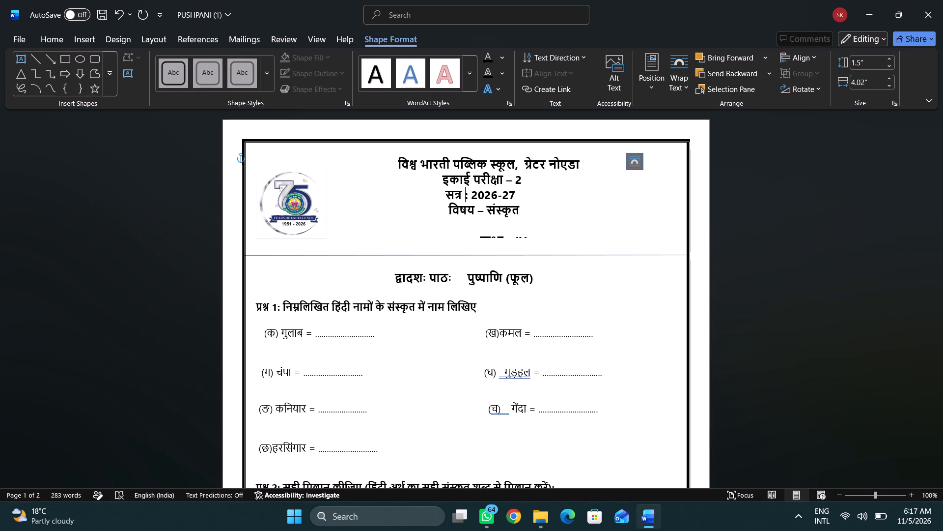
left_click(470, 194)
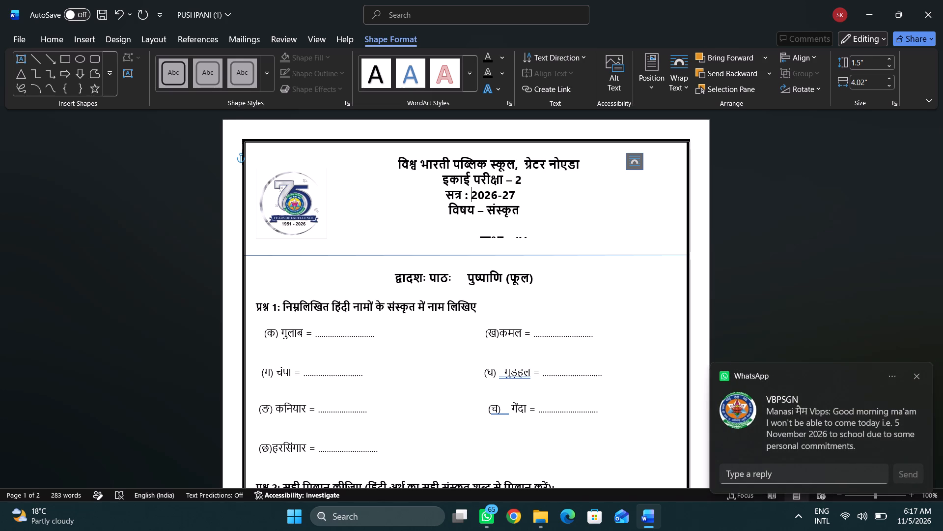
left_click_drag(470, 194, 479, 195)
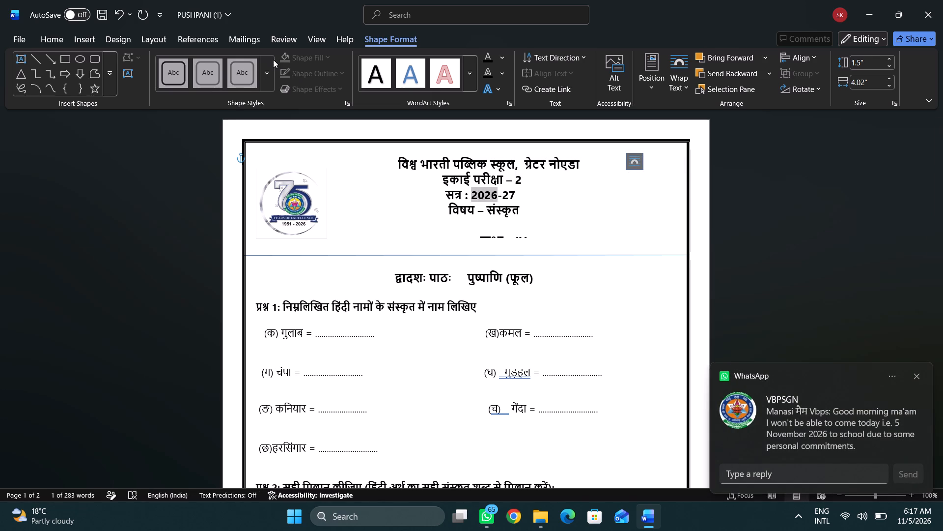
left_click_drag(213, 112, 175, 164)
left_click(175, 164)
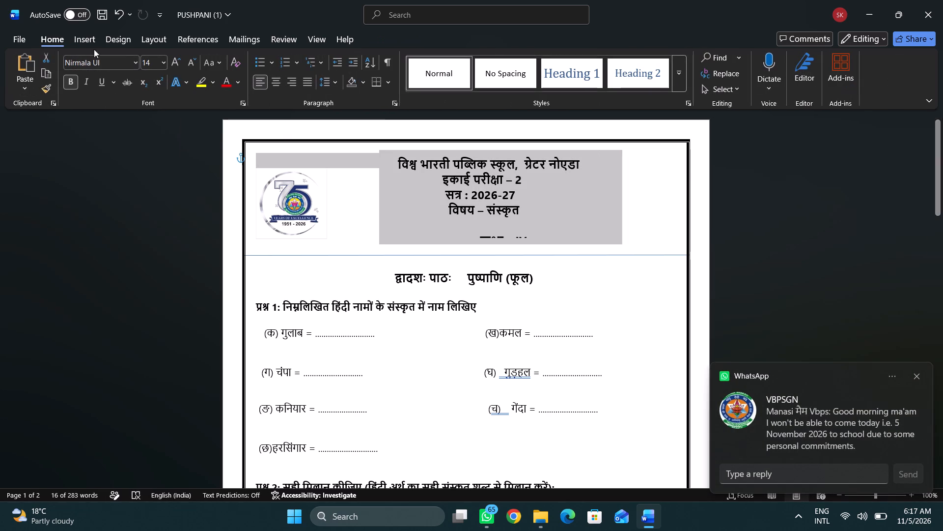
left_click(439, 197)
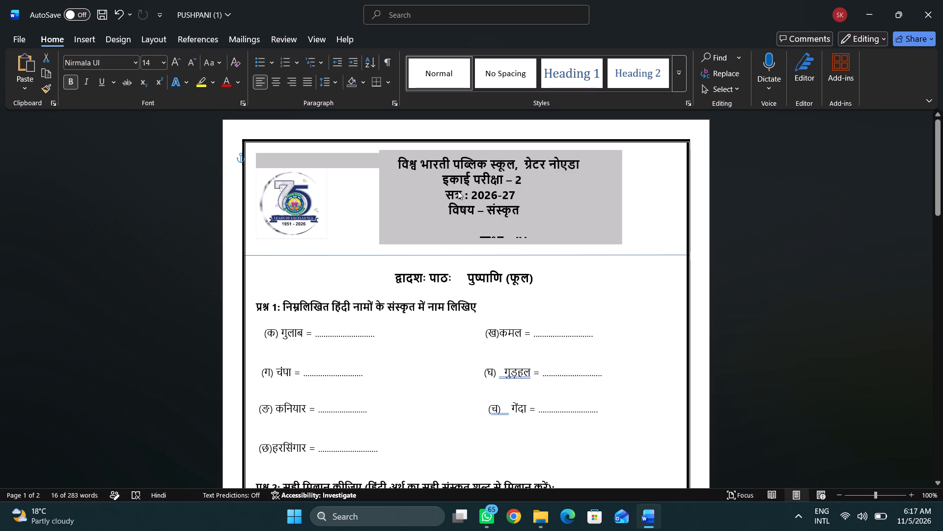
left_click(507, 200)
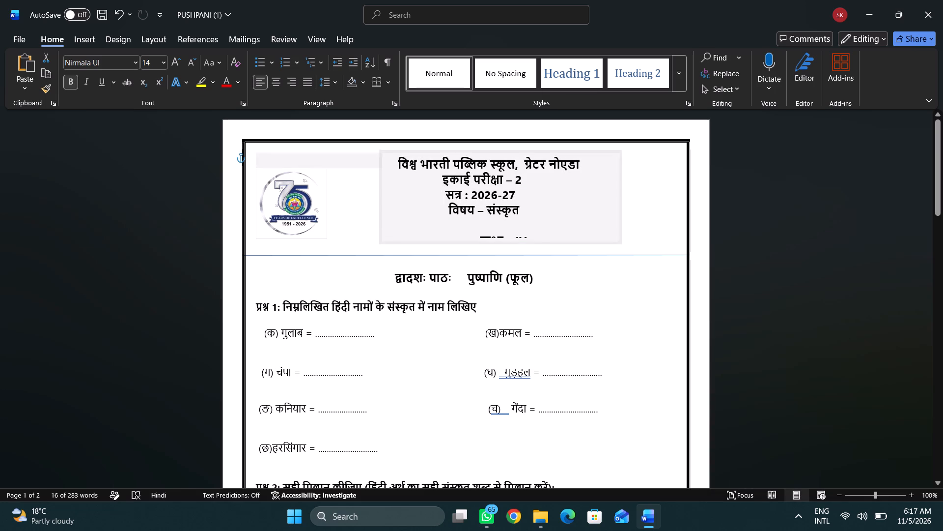
Delete the final character "त" of the subject line "विषय – संस्कृत" in the header text box.
left_click(520, 210)
key("BackSpace")
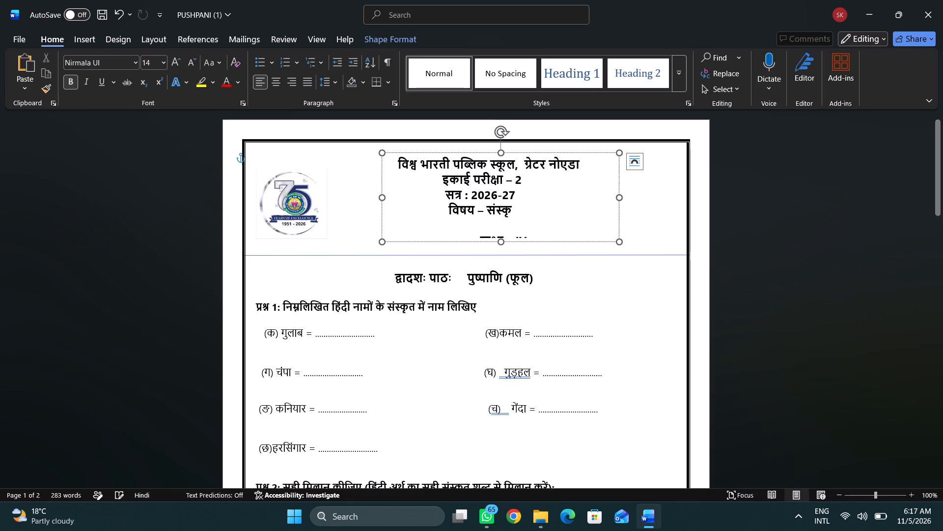
Delete the word "संस्कृत" from the header's subject line, keeping "विषय –".
key("BackSpace")
key("BackSpace")
key("BackSpace")
key("BackSpace")
key("BackSpace")
key("BackSpace")
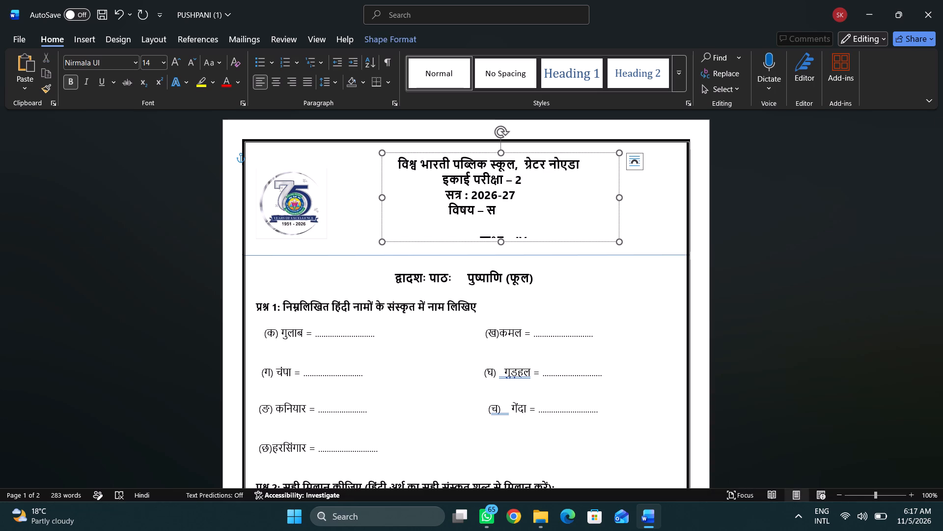
key("BackSpace")
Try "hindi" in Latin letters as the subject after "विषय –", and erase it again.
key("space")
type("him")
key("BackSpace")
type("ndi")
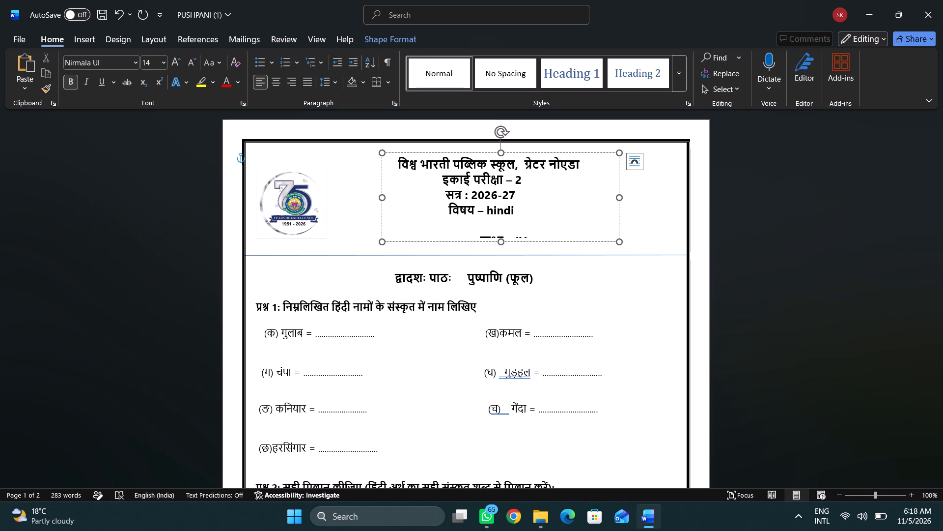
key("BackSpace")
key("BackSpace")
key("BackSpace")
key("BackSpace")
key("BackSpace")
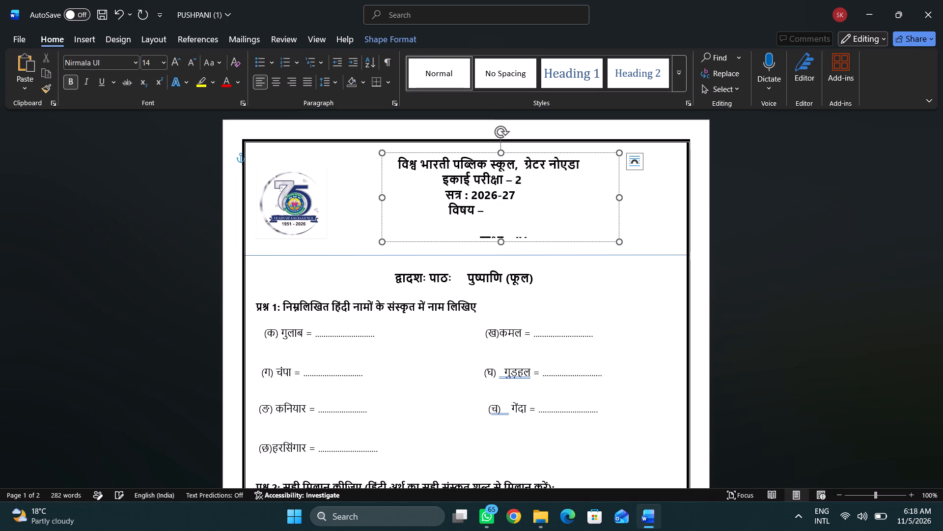
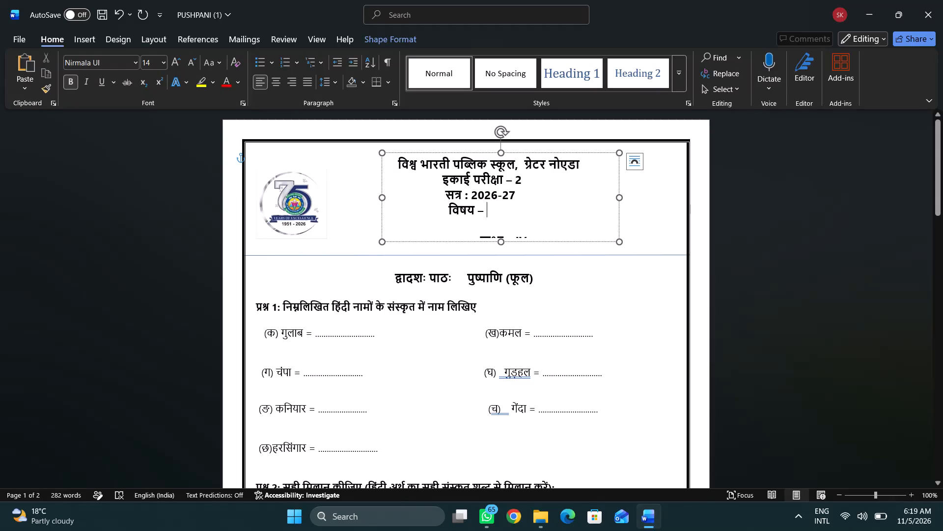
Paste the copied word "हिंदी" as the subject after "विषय –" in the header text box.
left_click(491, 208)
key("ctrl+v")
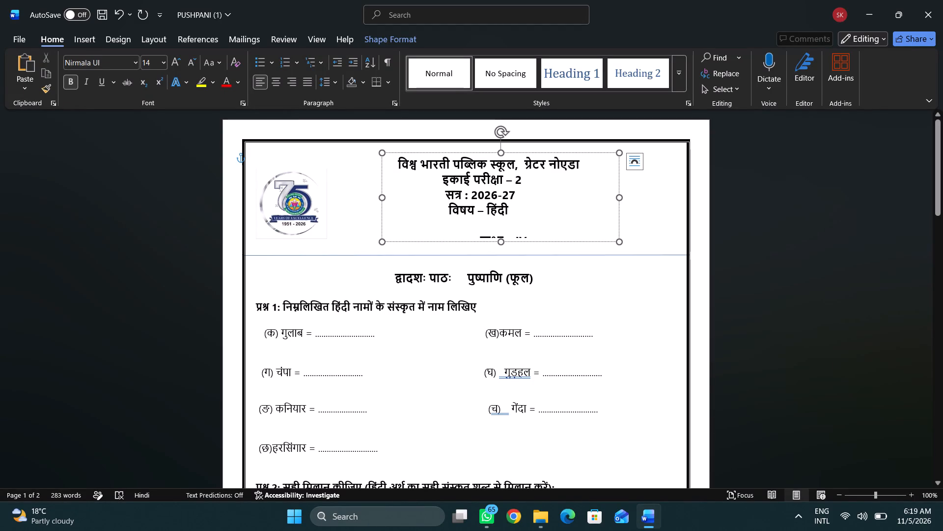
Extend the header text box downwards until the whole "कक्षा – IV" line fits inside it.
left_click(499, 241)
left_click_drag(499, 241, 501, 261)
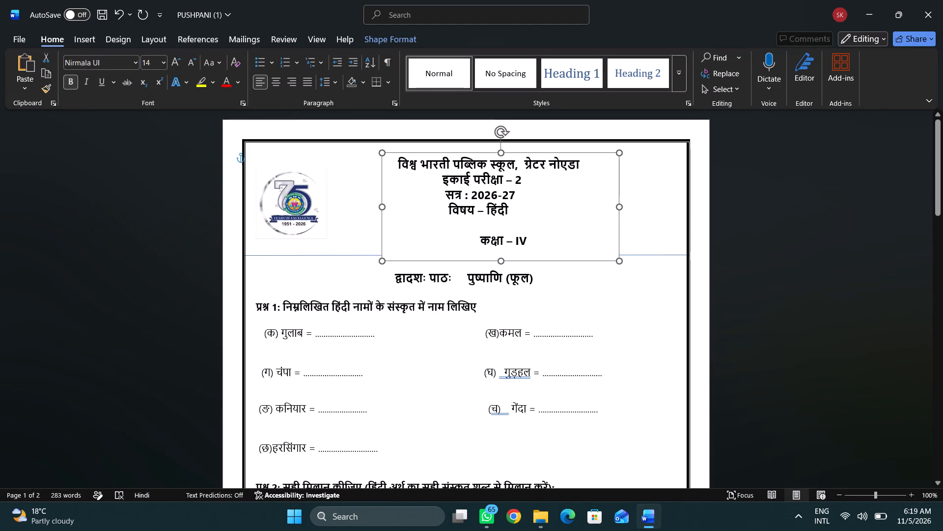
left_click_drag(501, 261, 499, 257)
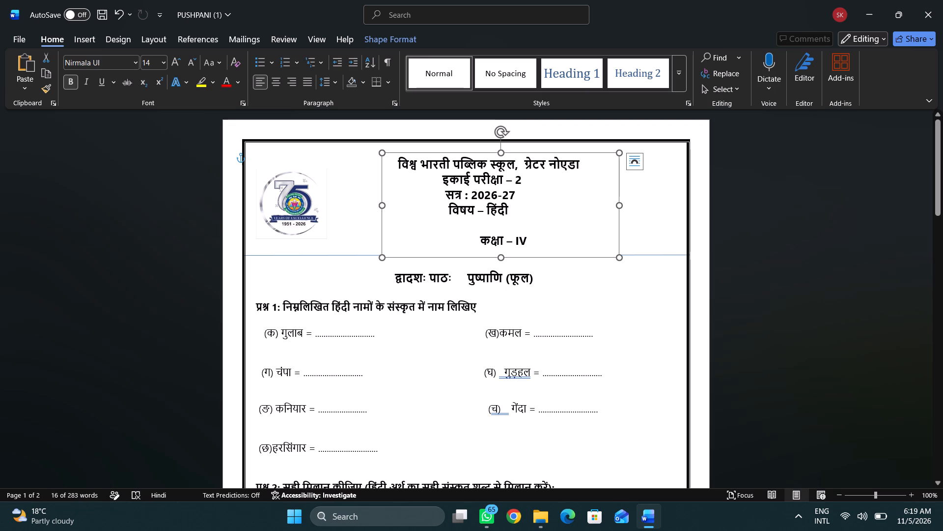
Remove all spacing before "कक्षा – IV" and the empty line above it, so it starts directly below the subject line.
left_click(481, 243)
key("BackSpace")
key("BackSpace")
key("BackSpace")
key("BackSpace")
key("BackSpace")
key("BackSpace")
key("BackSpace")
key("BackSpace")
key("BackSpace")
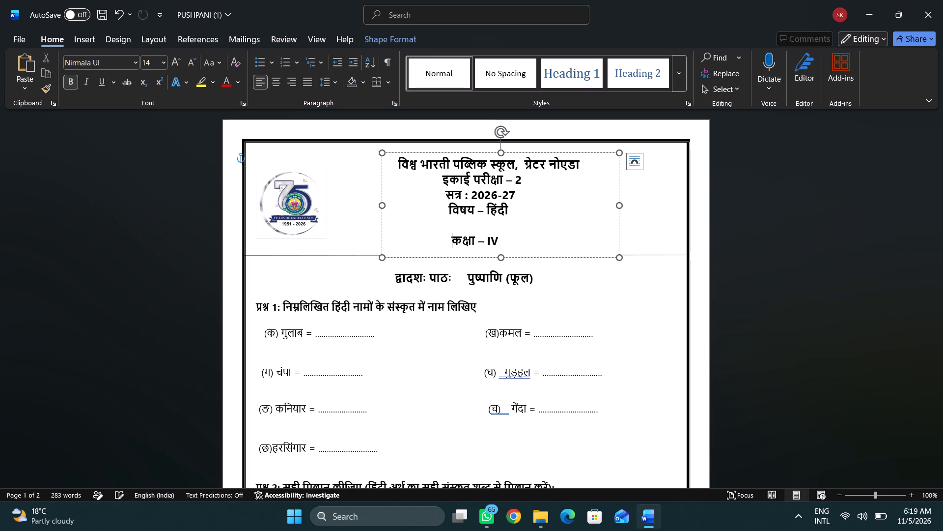
key("BackSpace")
key("BackSpace")
key("BackSpace")
key("BackSpace")
key("BackSpace")
key("BackSpace")
key("BackSpace")
key("BackSpace")
key("BackSpace")
key("BackSpace")
key("BackSpace")
key("BackSpace")
key("BackSpace")
key("BackSpace")
key("BackSpace")
key("BackSpace")
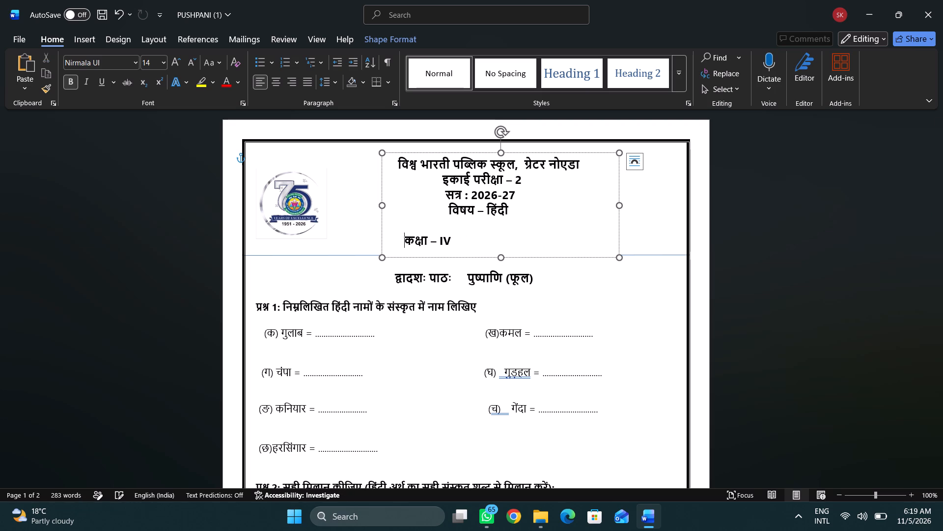
key("BackSpace")
key("BackSpace")
key("BackSpace")
key("BackSpace")
key("BackSpace")
key("BackSpace")
key("BackSpace")
key("BackSpace")
key("BackSpace")
key("BackSpace")
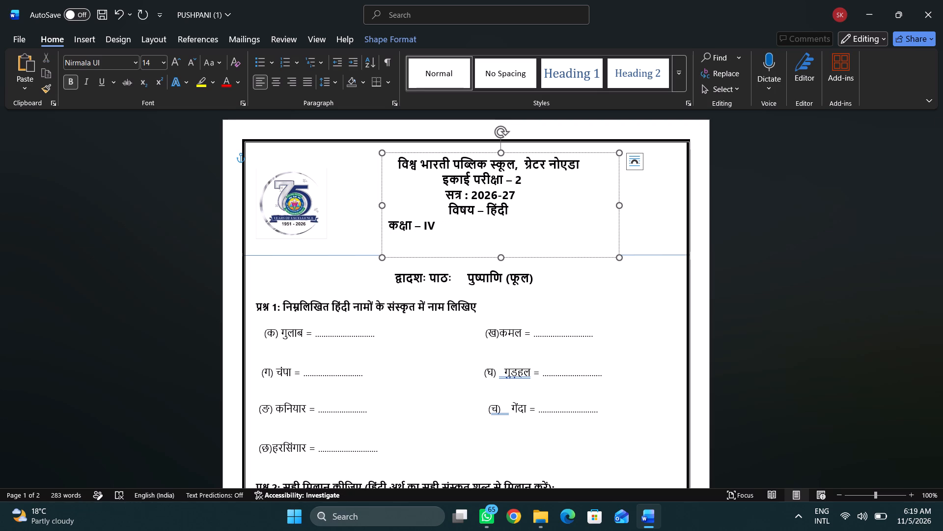
Indent the "कक्षा – IV" line with spaces so that it sits beneath "विषय – हिंदी".
key("space")
key("space")
key("space")
key("space")
key("space")
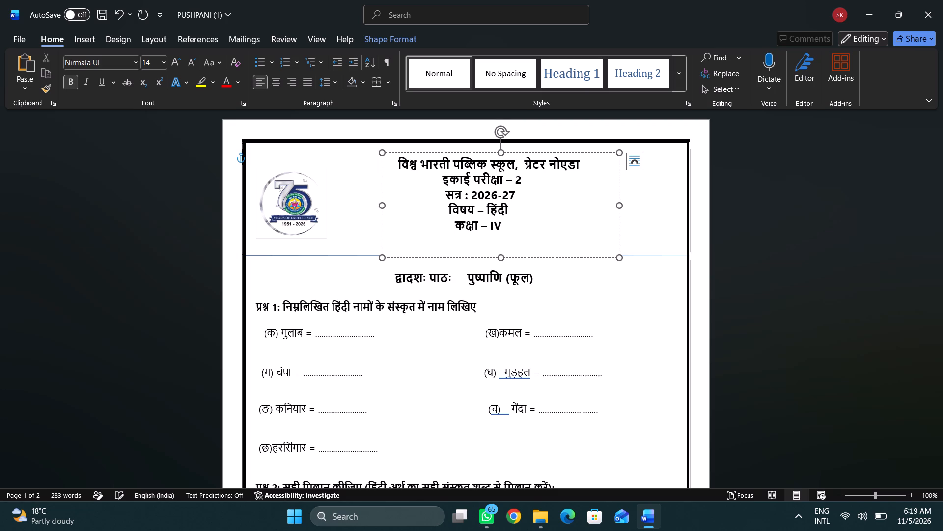
key("BackSpace")
key("space")
key("BackSpace")
key("space")
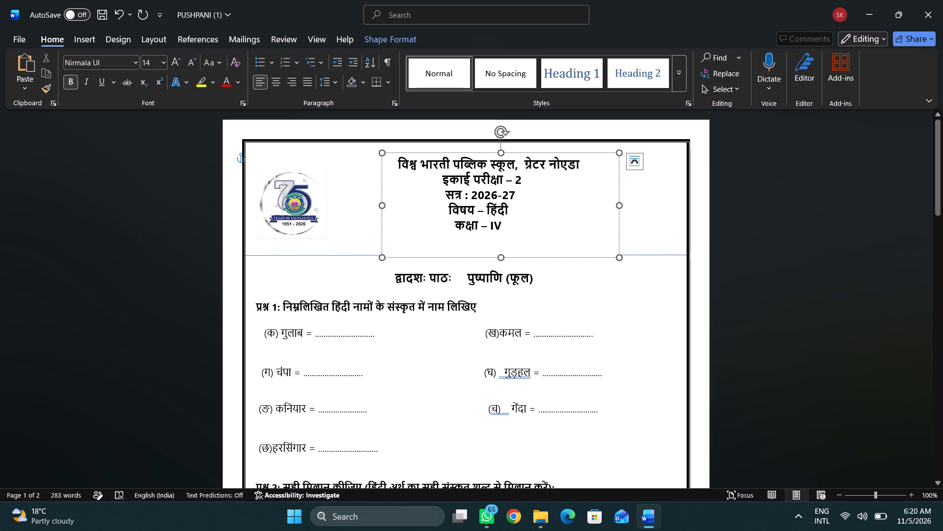
Shrink the header text box's height and width to fit closely around its five lines, keeping the school name on one line.
left_click_drag(504, 259, 501, 250)
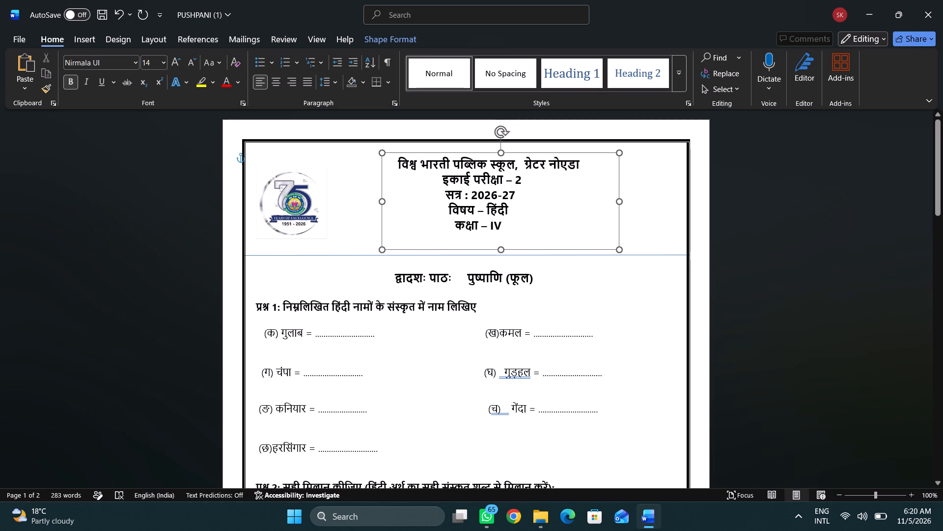
left_click_drag(501, 250, 499, 237)
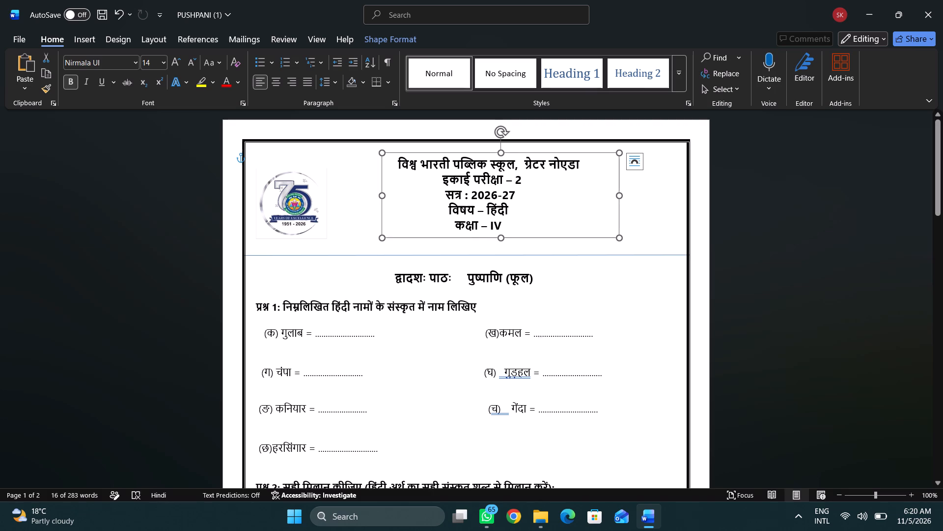
left_click_drag(623, 195, 583, 188)
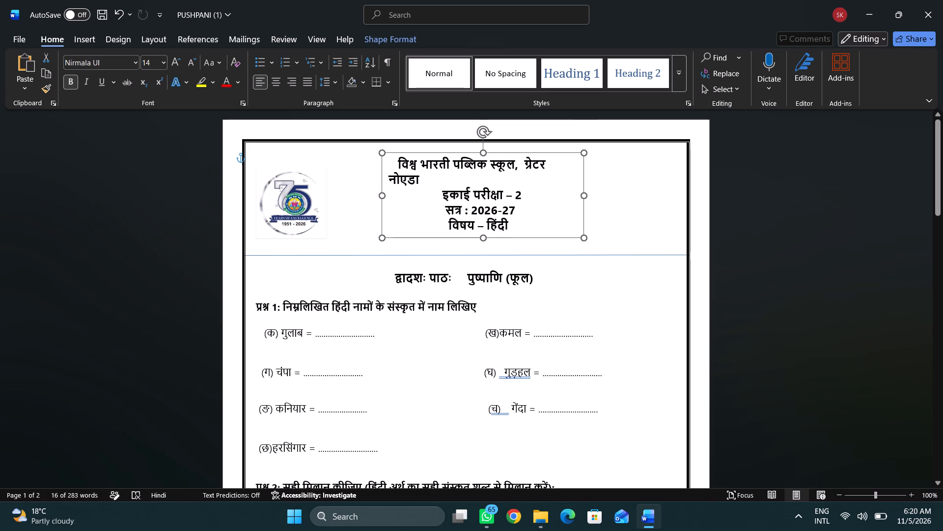
left_click_drag(583, 188, 604, 186)
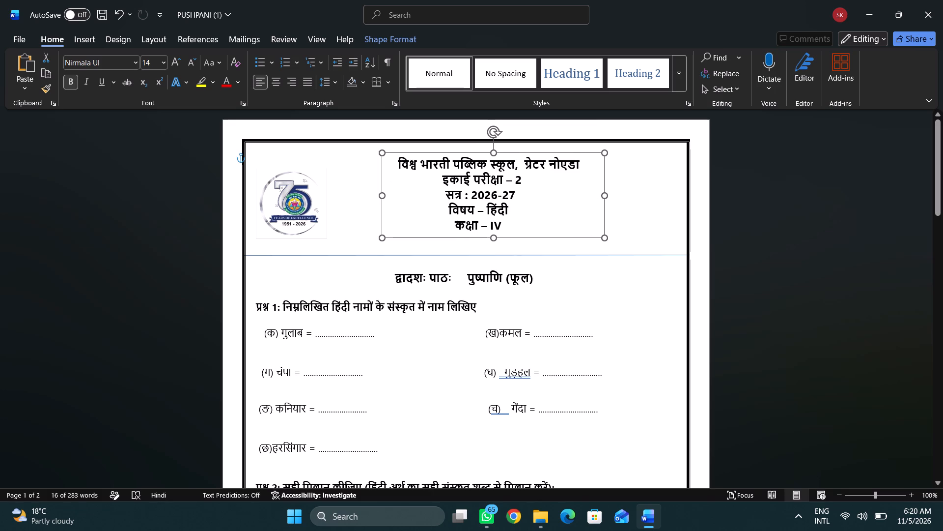
left_click_drag(604, 186, 589, 187)
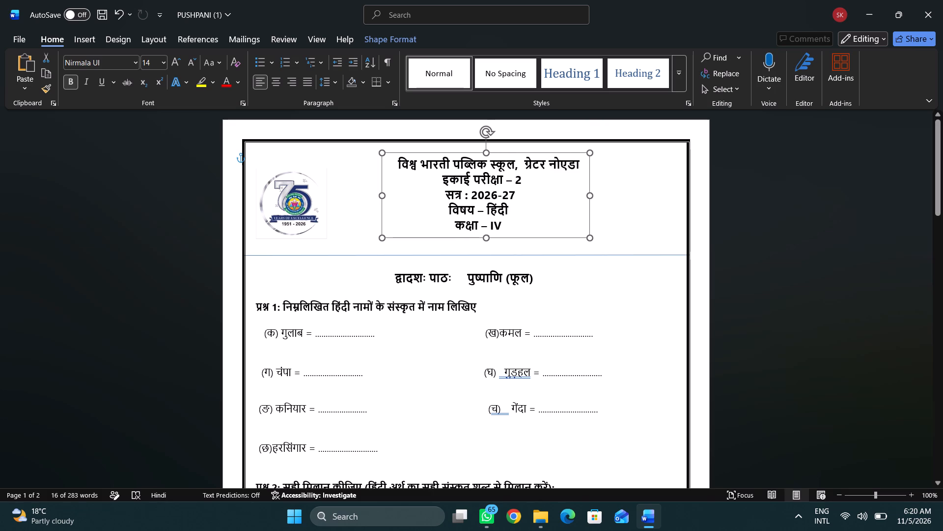
left_click_drag(589, 187, 589, 187)
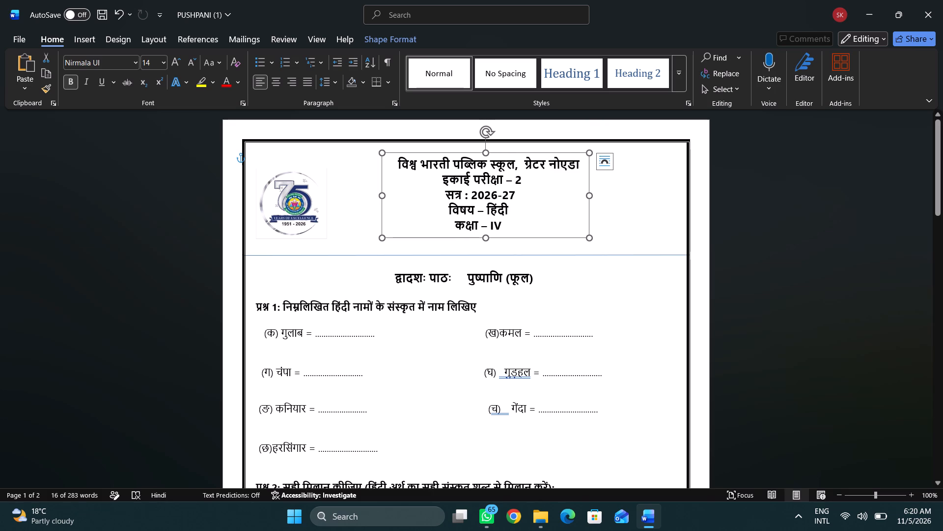
Widen the header text box slightly towards the logo, shifting its heading lines a little that way.
left_click_drag(389, 198, 411, 203)
right_click(411, 203)
right_click(411, 203)
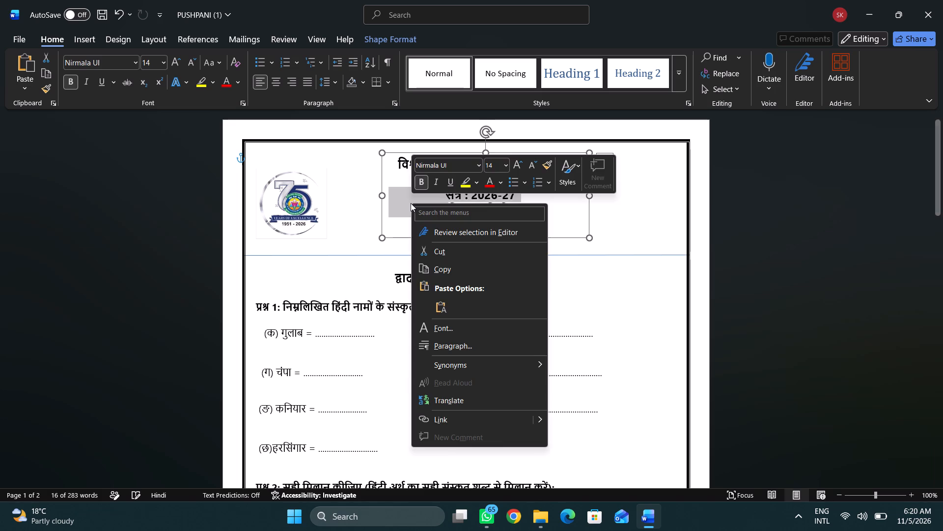
left_click(396, 209)
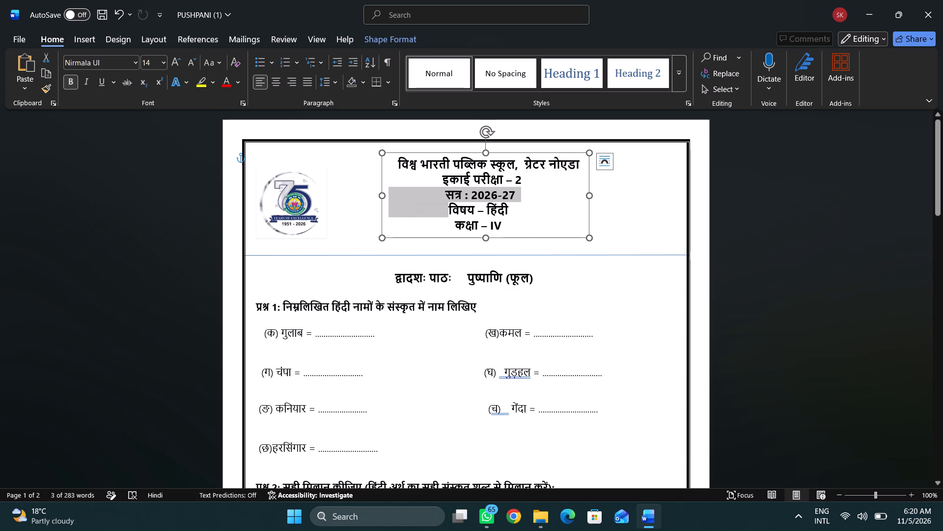
left_click(380, 198)
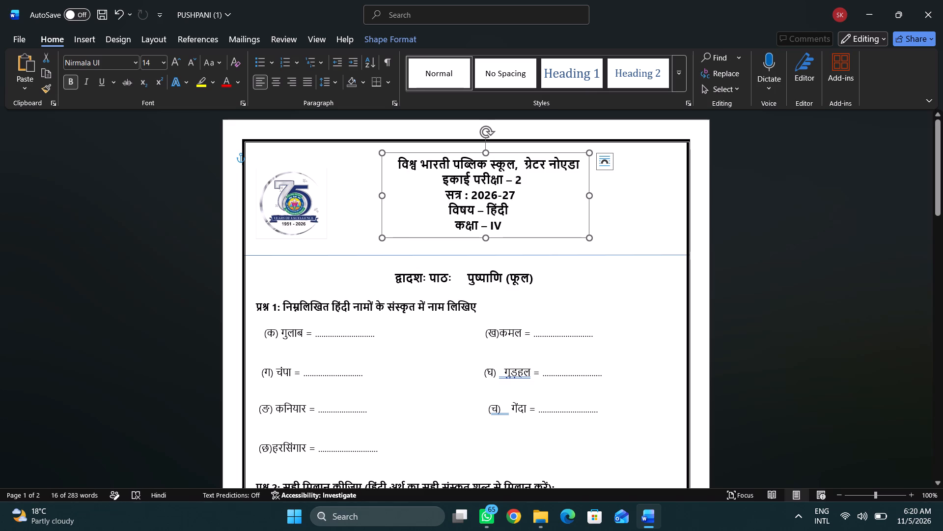
left_click_drag(380, 193, 373, 192)
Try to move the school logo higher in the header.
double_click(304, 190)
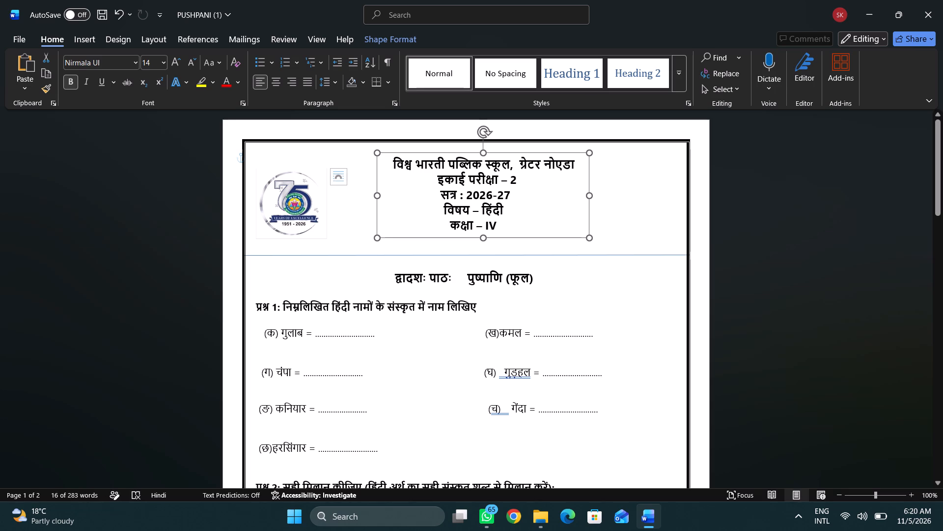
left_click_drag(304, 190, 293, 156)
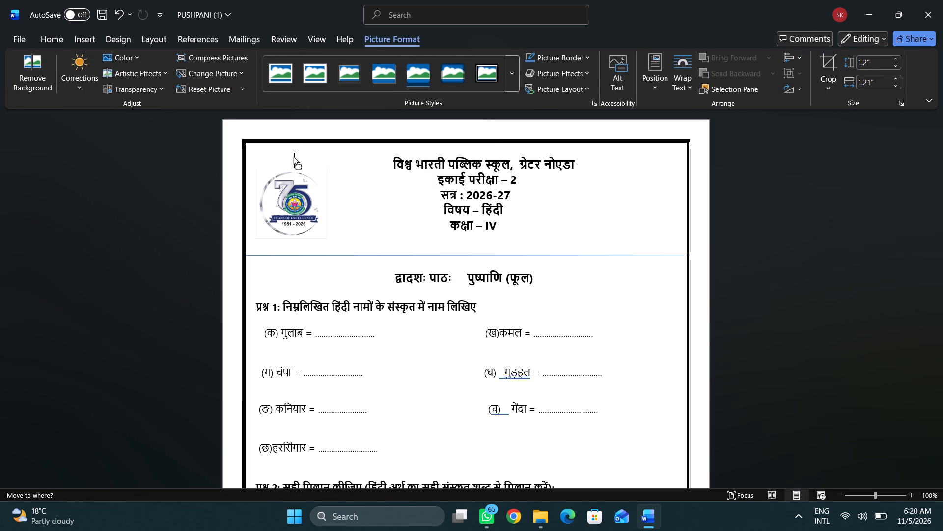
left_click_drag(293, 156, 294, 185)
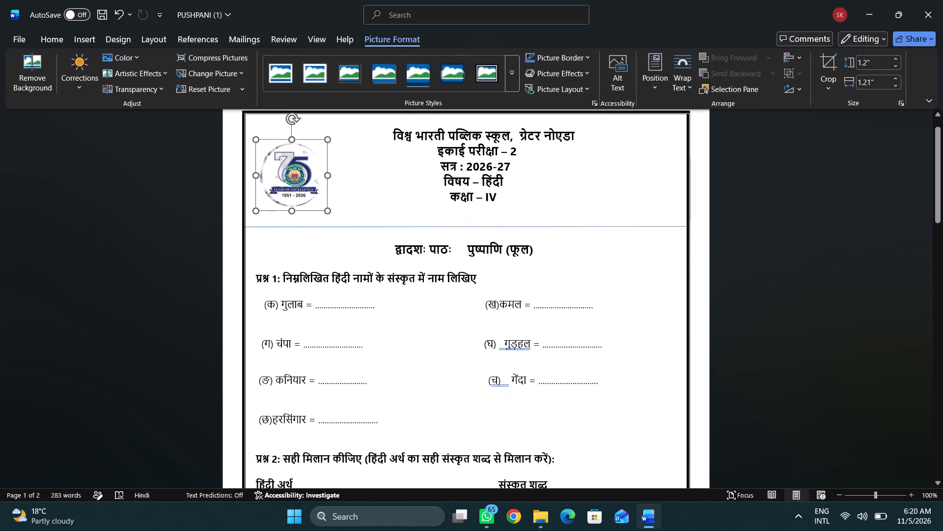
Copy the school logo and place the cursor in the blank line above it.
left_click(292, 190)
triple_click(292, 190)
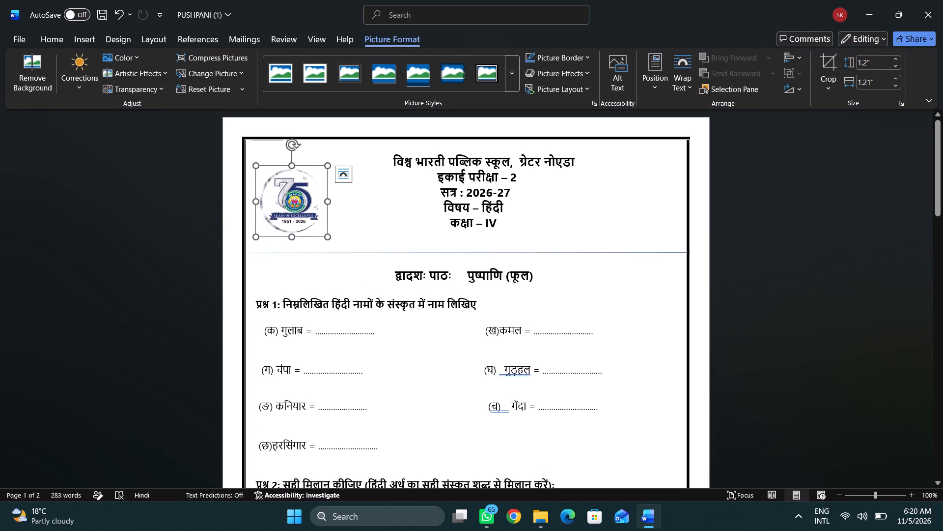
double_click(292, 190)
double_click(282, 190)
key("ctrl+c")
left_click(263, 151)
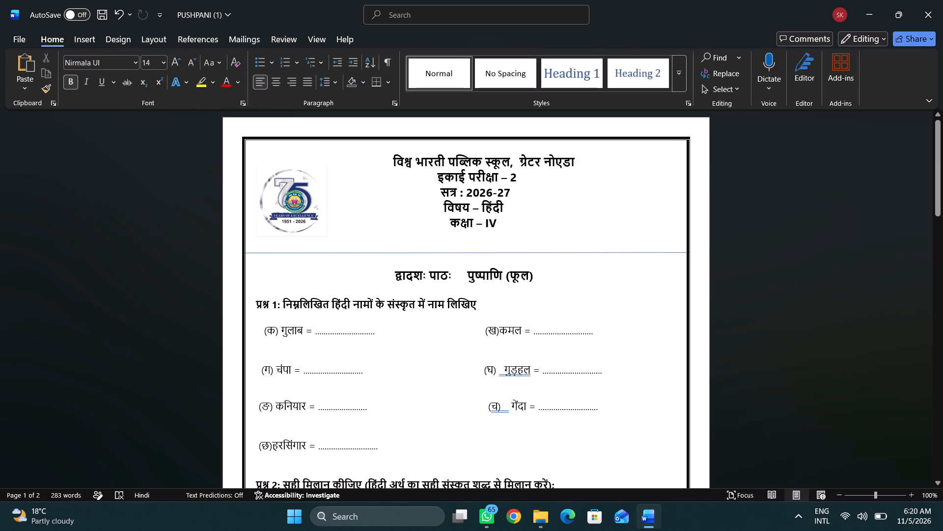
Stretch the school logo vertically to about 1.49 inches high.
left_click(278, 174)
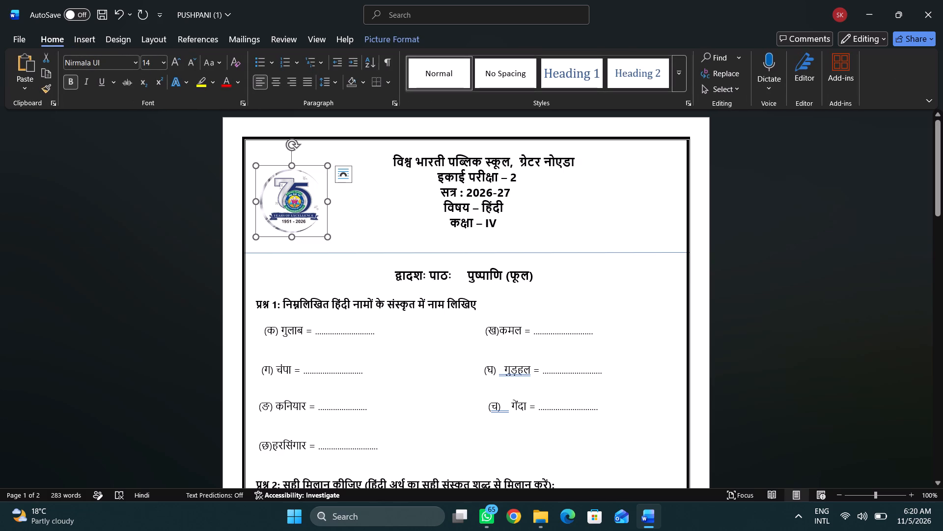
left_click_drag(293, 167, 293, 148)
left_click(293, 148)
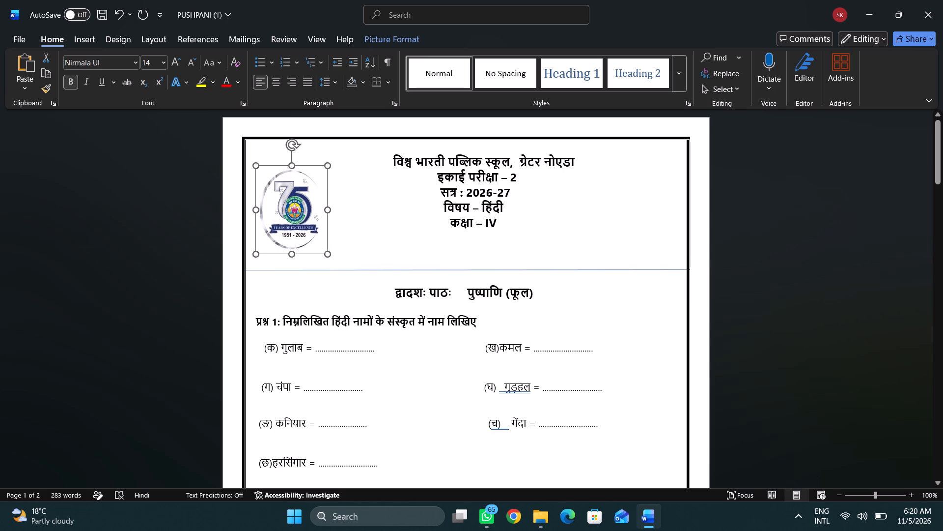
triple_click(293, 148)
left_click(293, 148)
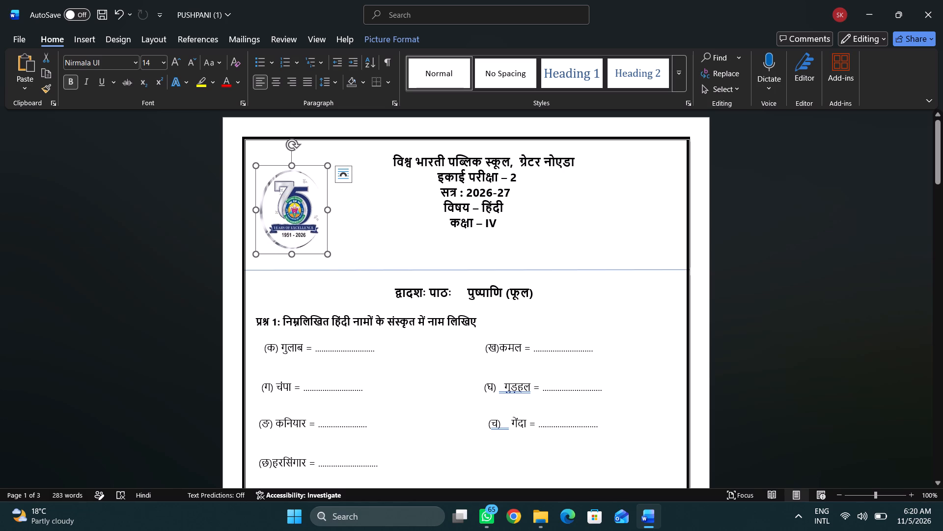
Resize the school logo to about 1.07 inches high and 1.18 inches wide.
double_click(293, 196)
left_click_drag(293, 196, 291, 215)
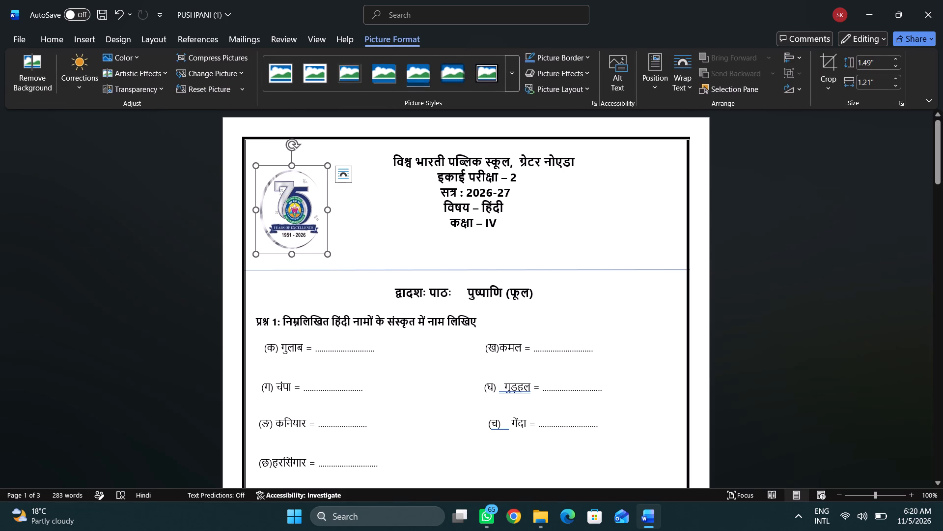
left_click_drag(292, 253, 290, 231)
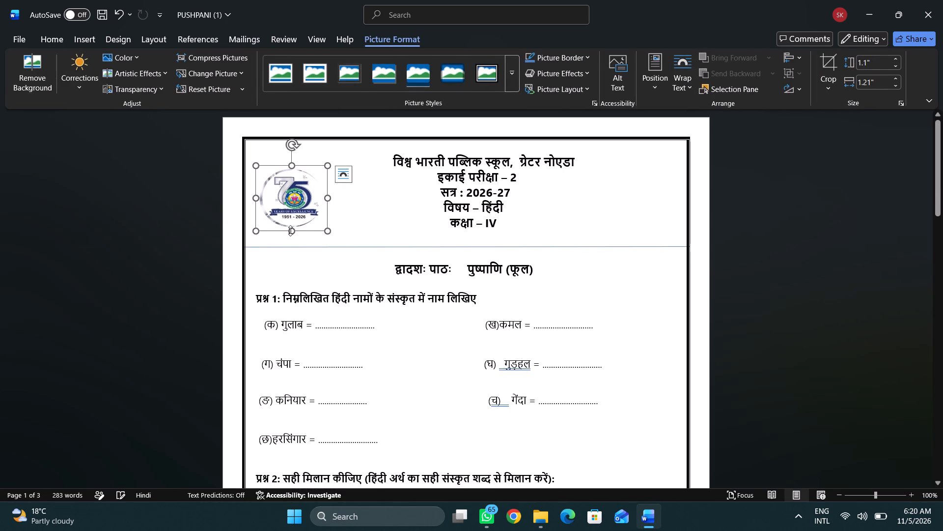
left_click_drag(258, 169, 297, 205)
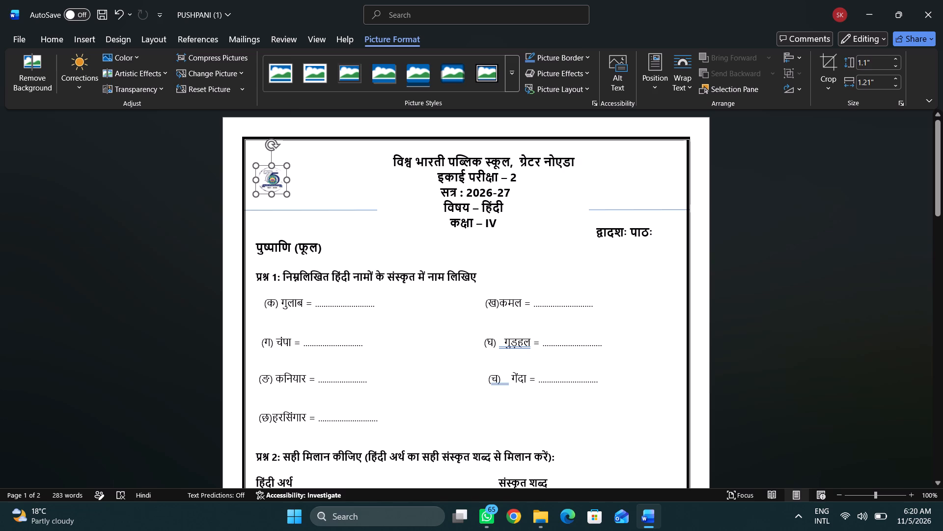
left_click_drag(297, 205, 269, 167)
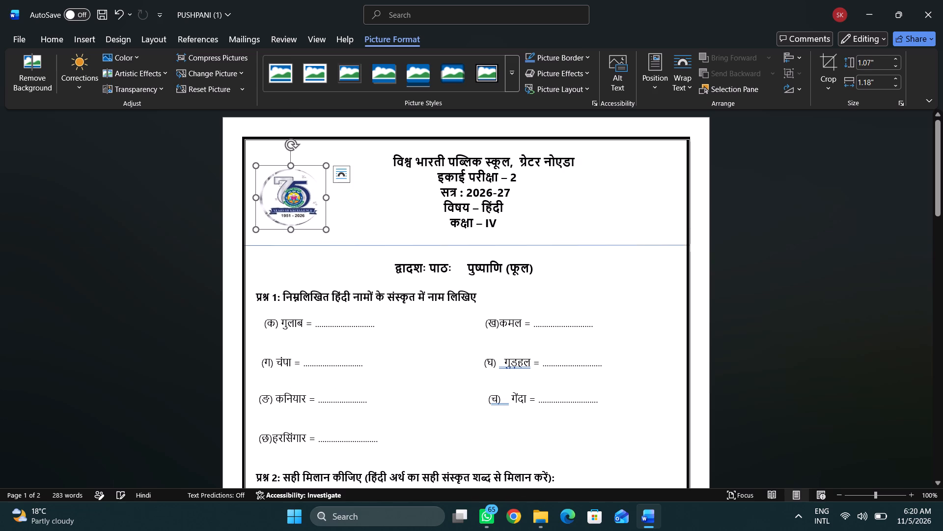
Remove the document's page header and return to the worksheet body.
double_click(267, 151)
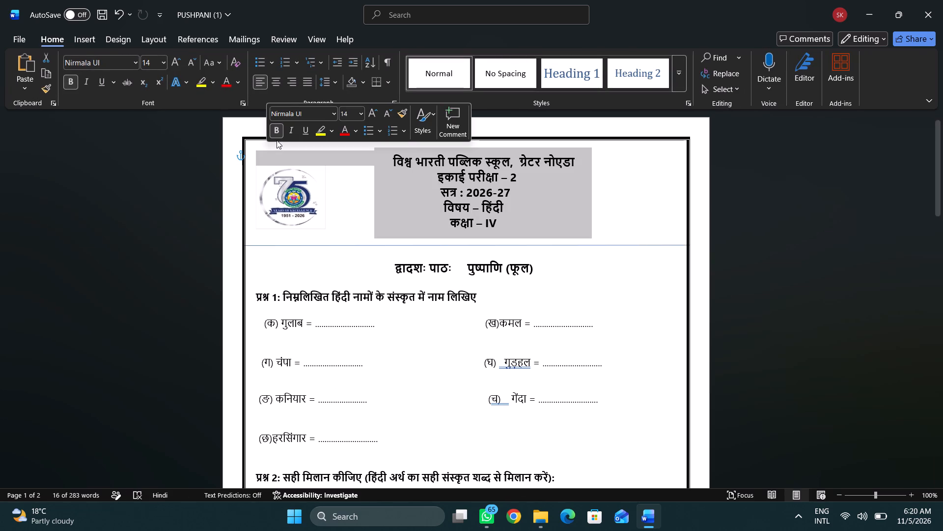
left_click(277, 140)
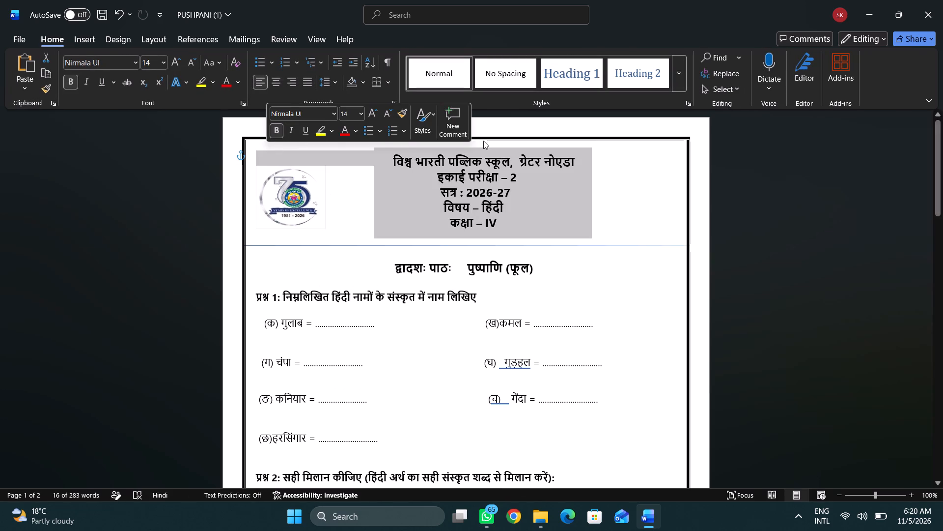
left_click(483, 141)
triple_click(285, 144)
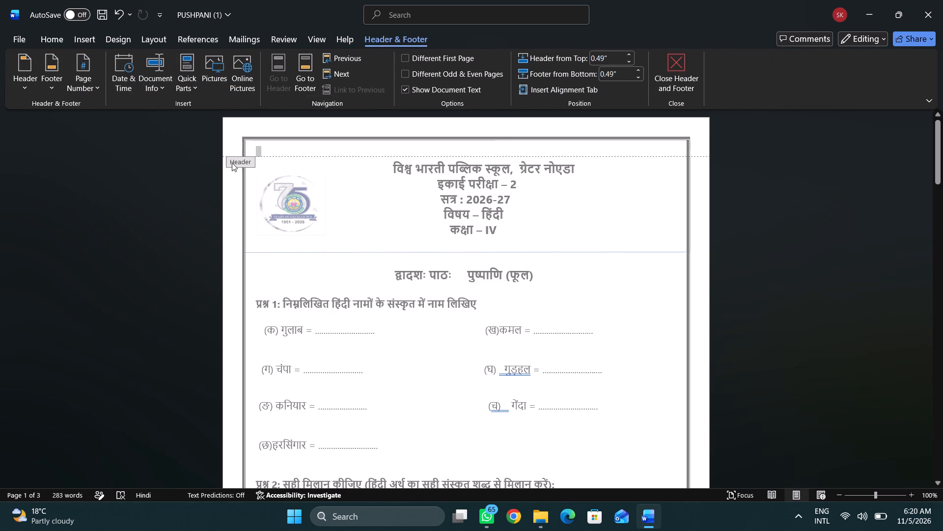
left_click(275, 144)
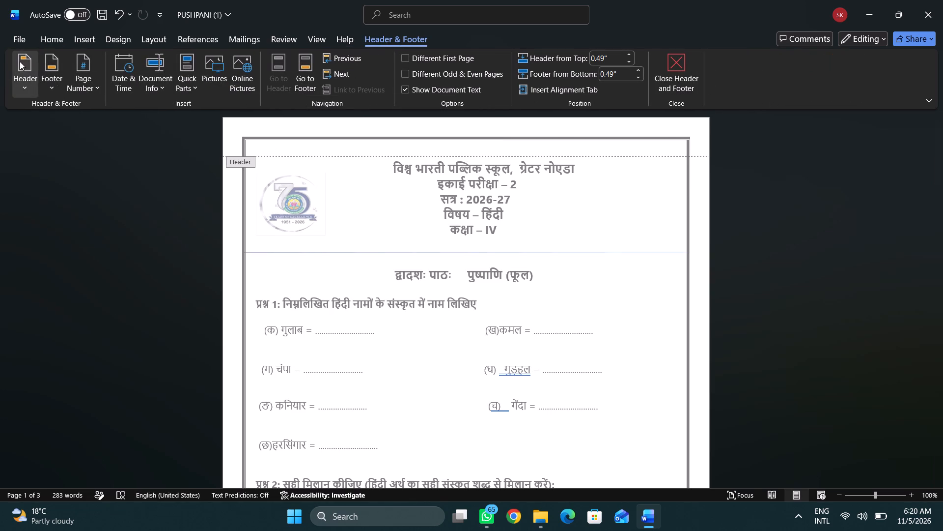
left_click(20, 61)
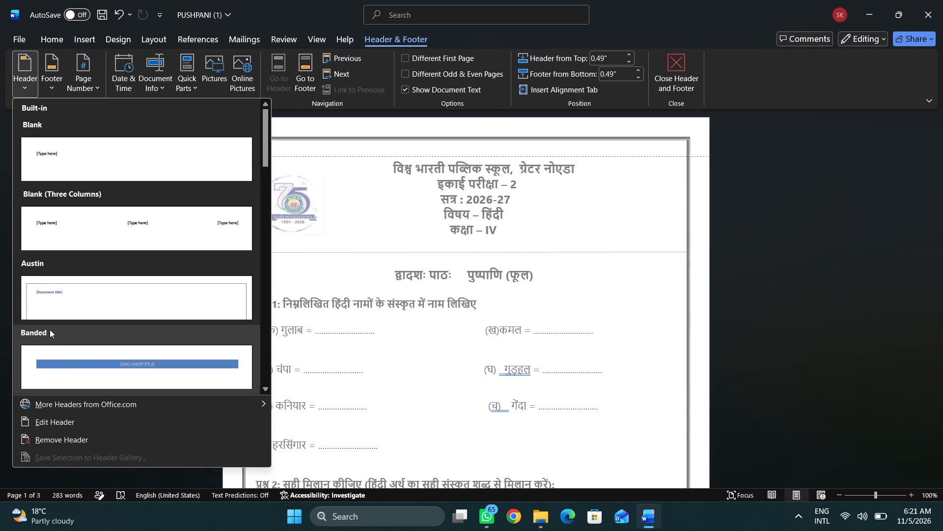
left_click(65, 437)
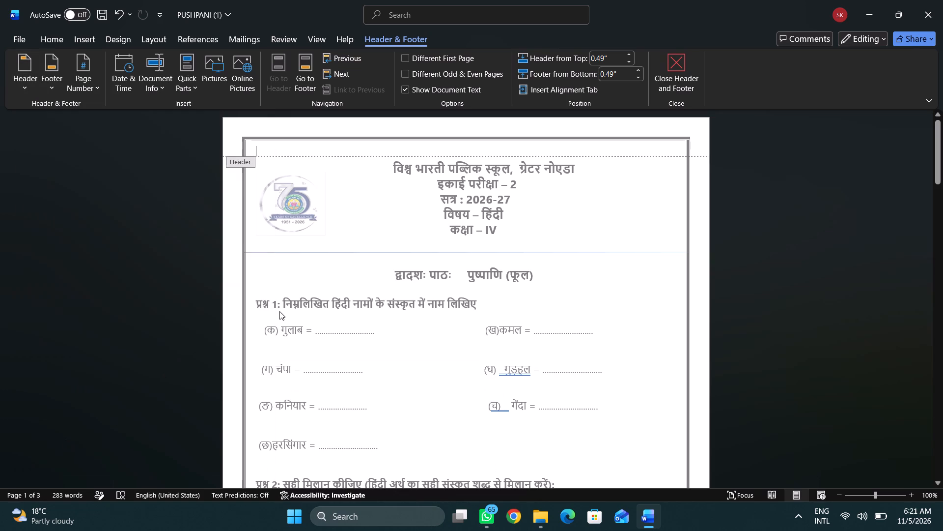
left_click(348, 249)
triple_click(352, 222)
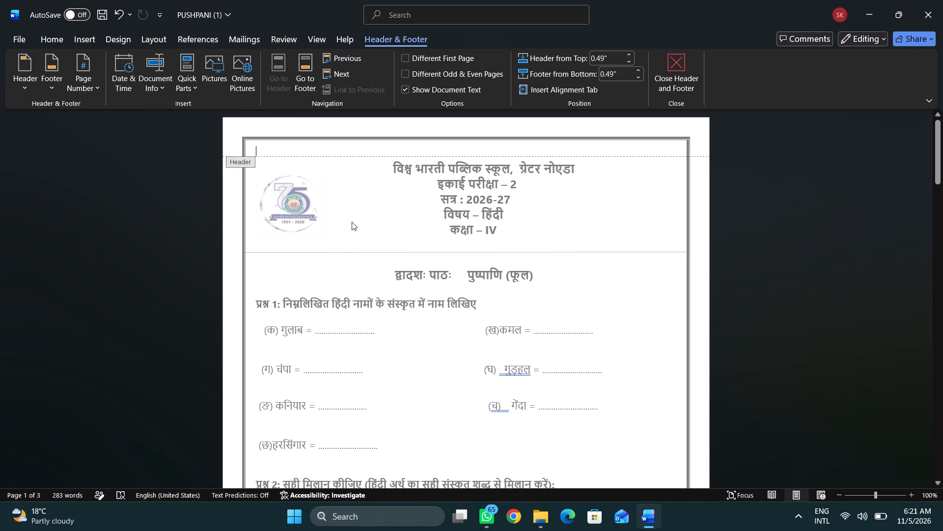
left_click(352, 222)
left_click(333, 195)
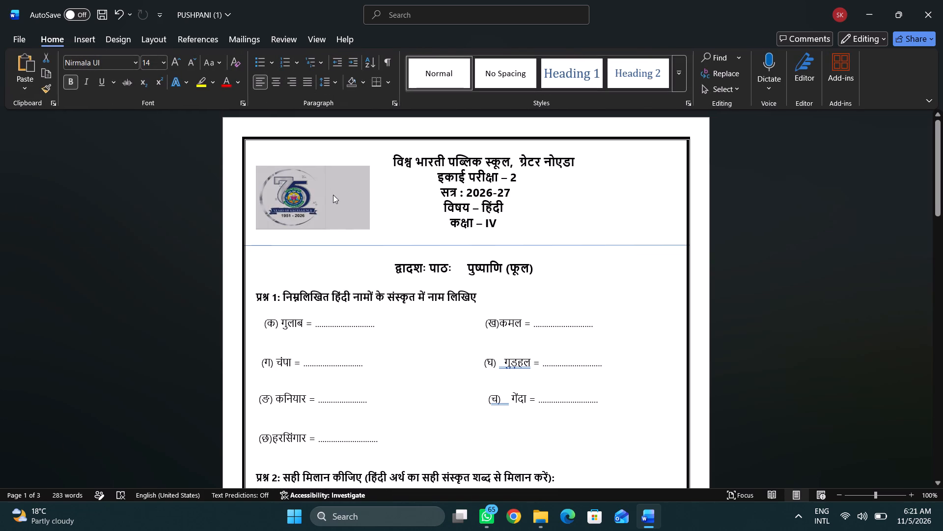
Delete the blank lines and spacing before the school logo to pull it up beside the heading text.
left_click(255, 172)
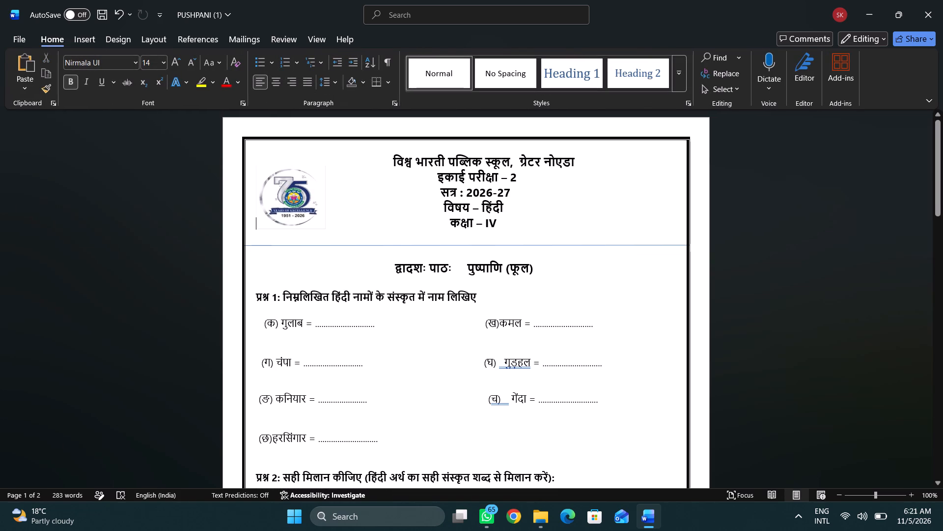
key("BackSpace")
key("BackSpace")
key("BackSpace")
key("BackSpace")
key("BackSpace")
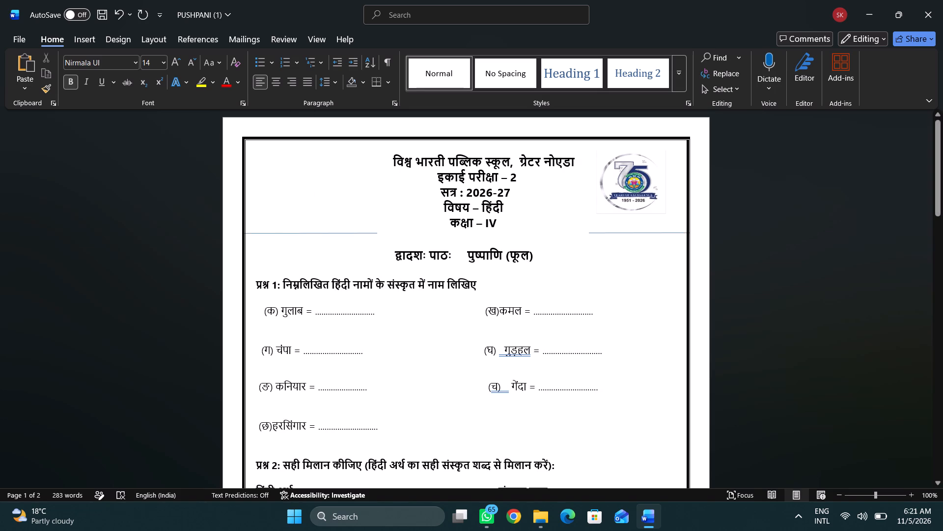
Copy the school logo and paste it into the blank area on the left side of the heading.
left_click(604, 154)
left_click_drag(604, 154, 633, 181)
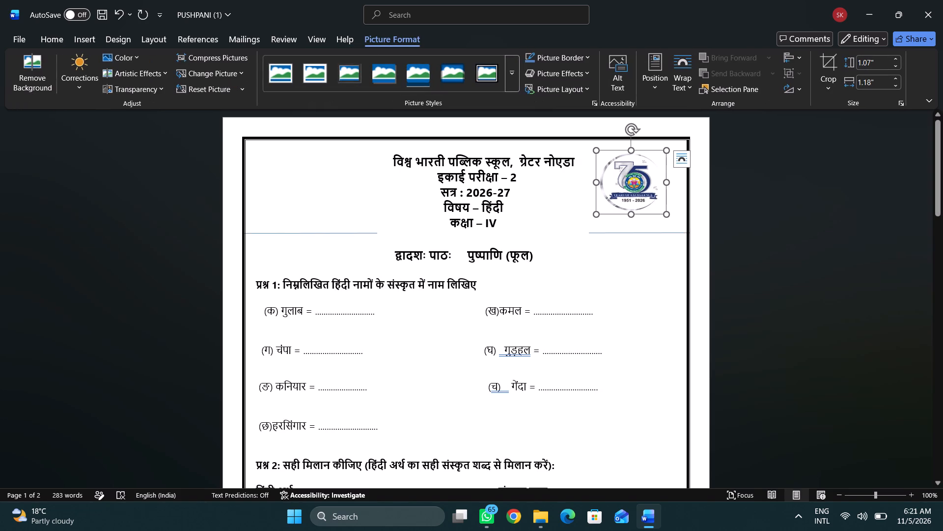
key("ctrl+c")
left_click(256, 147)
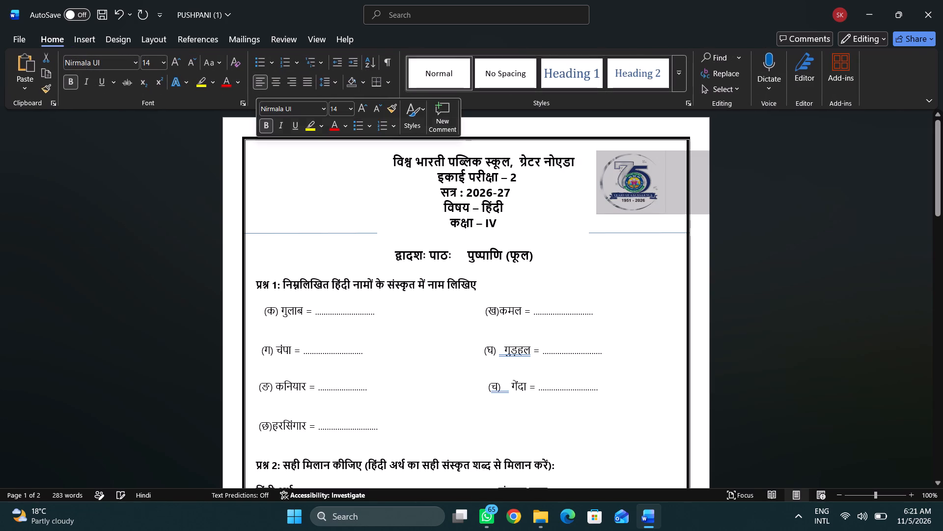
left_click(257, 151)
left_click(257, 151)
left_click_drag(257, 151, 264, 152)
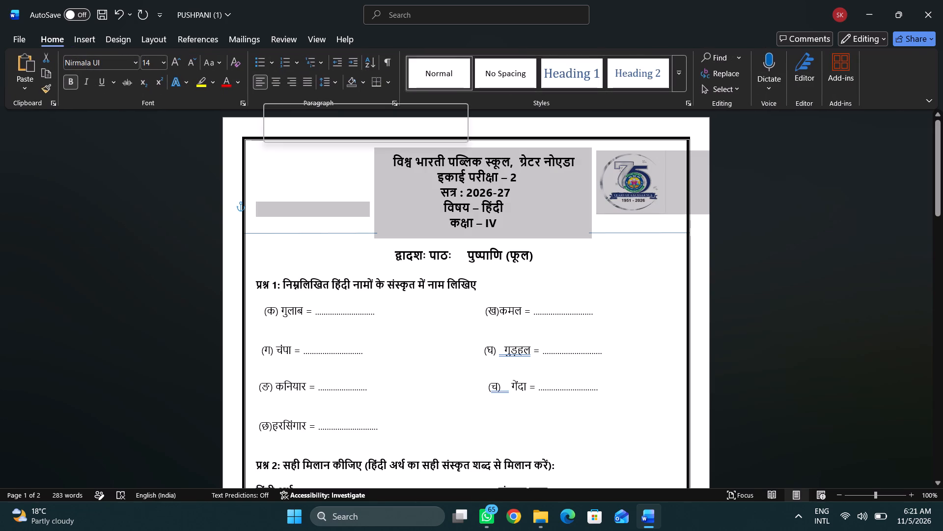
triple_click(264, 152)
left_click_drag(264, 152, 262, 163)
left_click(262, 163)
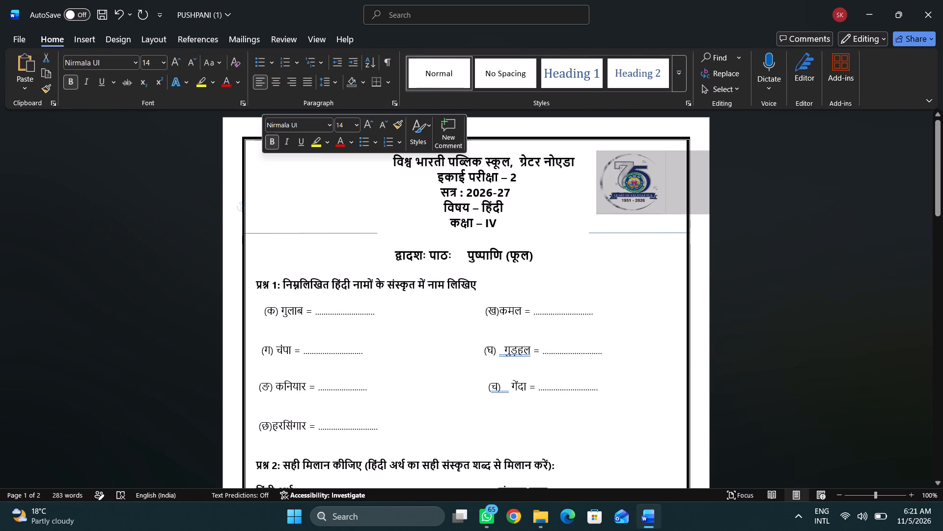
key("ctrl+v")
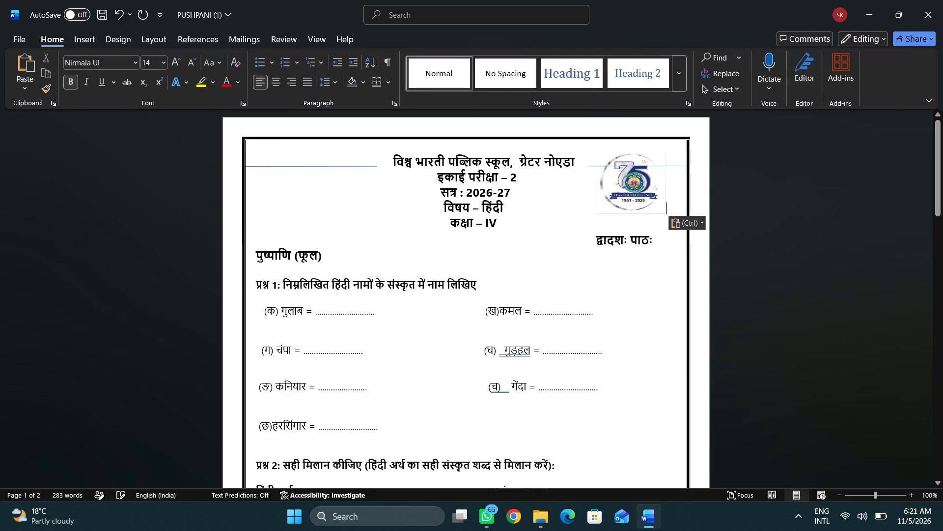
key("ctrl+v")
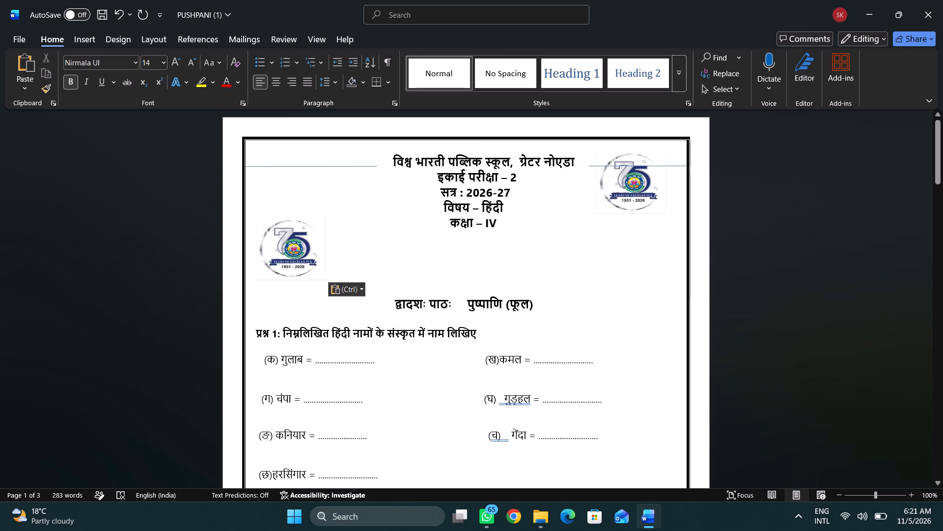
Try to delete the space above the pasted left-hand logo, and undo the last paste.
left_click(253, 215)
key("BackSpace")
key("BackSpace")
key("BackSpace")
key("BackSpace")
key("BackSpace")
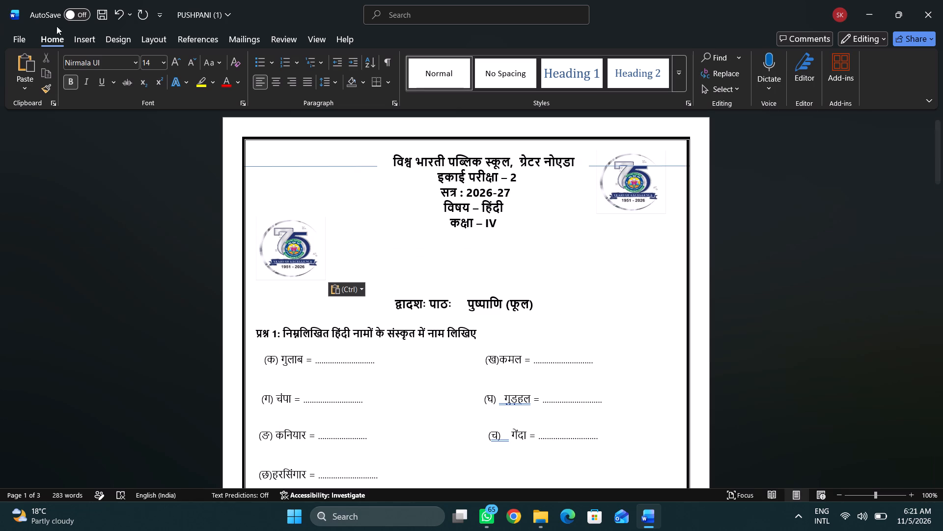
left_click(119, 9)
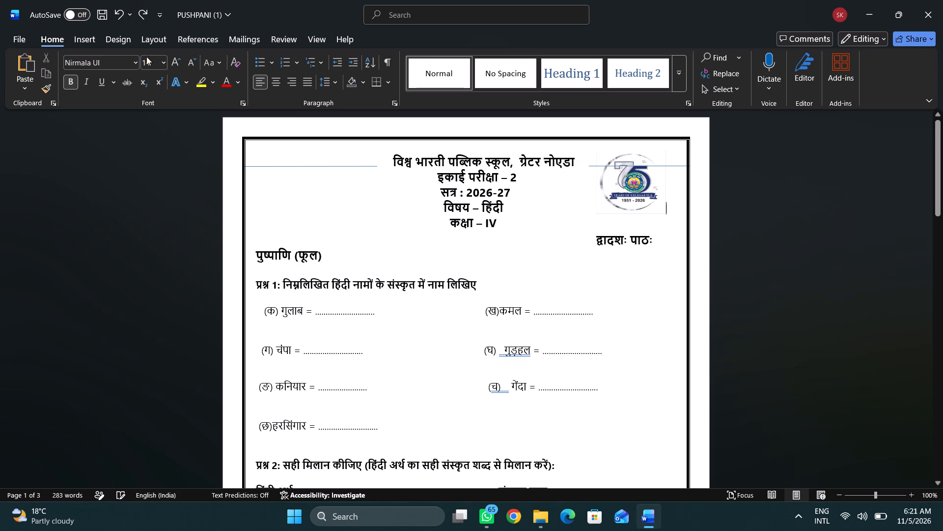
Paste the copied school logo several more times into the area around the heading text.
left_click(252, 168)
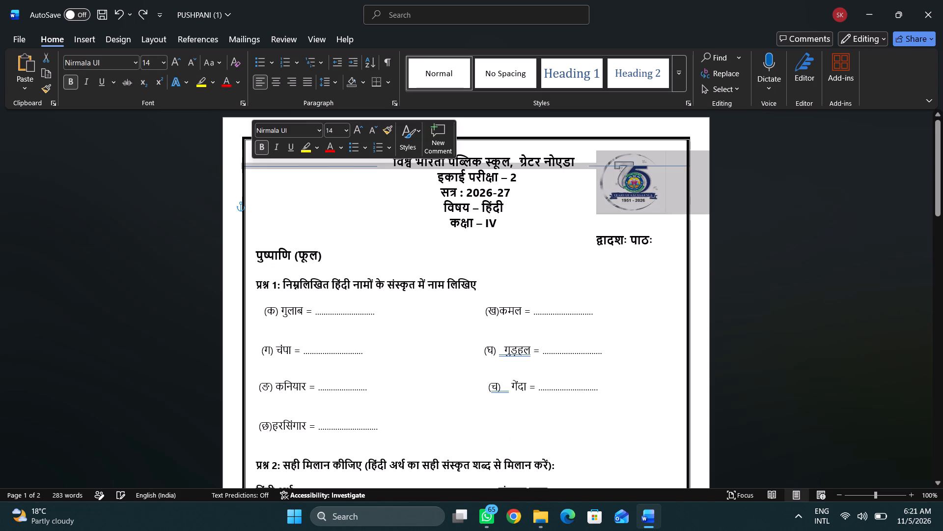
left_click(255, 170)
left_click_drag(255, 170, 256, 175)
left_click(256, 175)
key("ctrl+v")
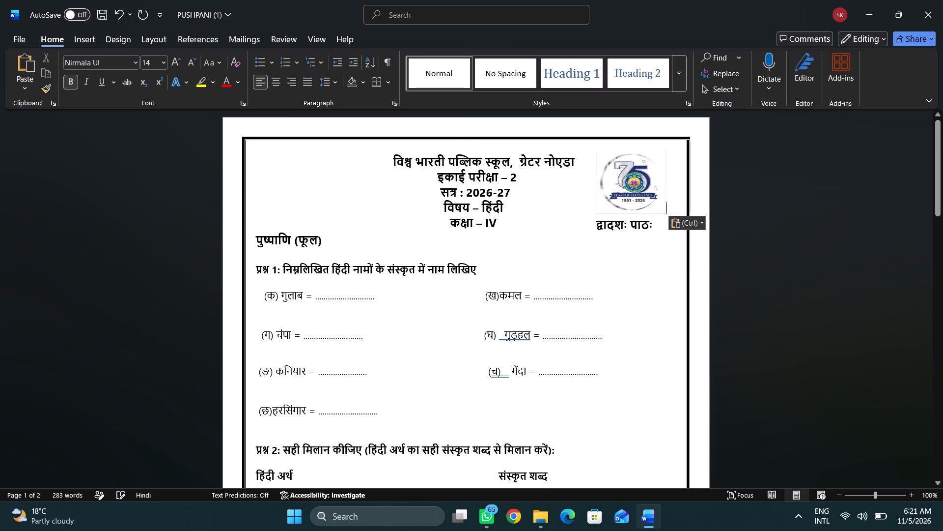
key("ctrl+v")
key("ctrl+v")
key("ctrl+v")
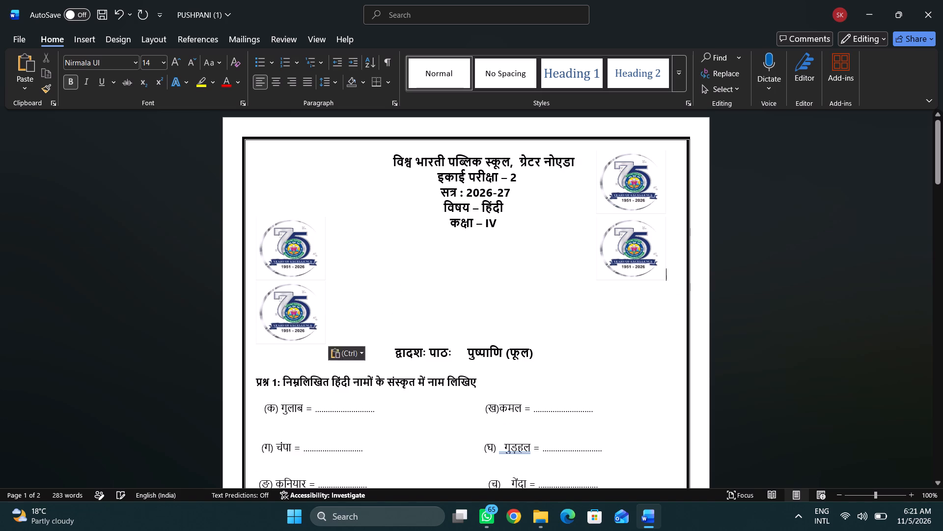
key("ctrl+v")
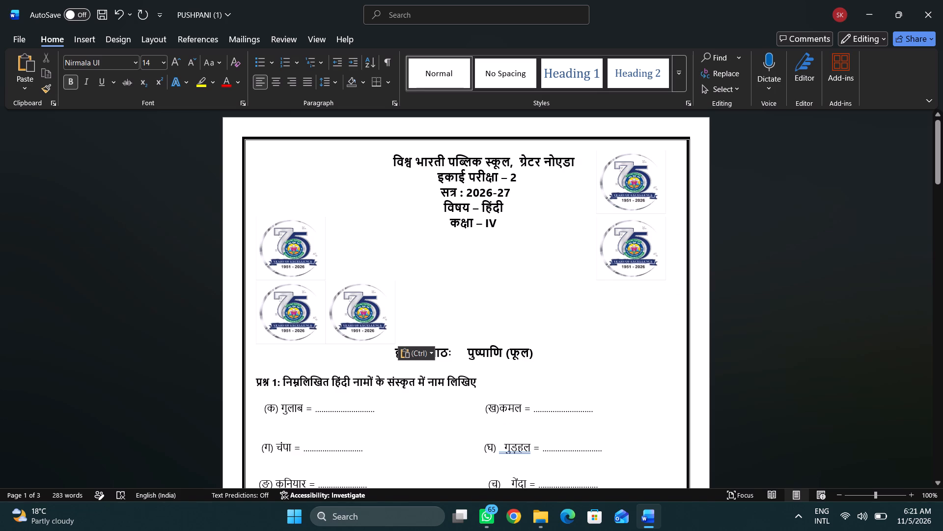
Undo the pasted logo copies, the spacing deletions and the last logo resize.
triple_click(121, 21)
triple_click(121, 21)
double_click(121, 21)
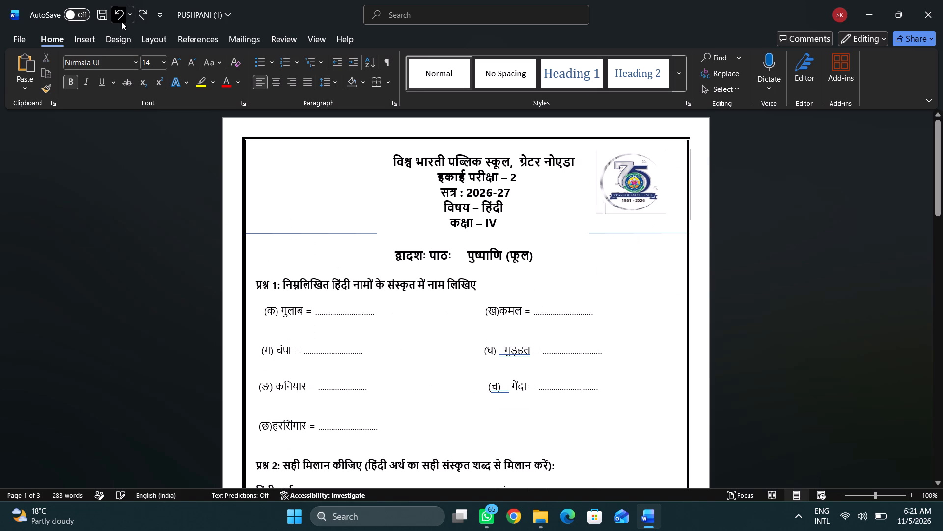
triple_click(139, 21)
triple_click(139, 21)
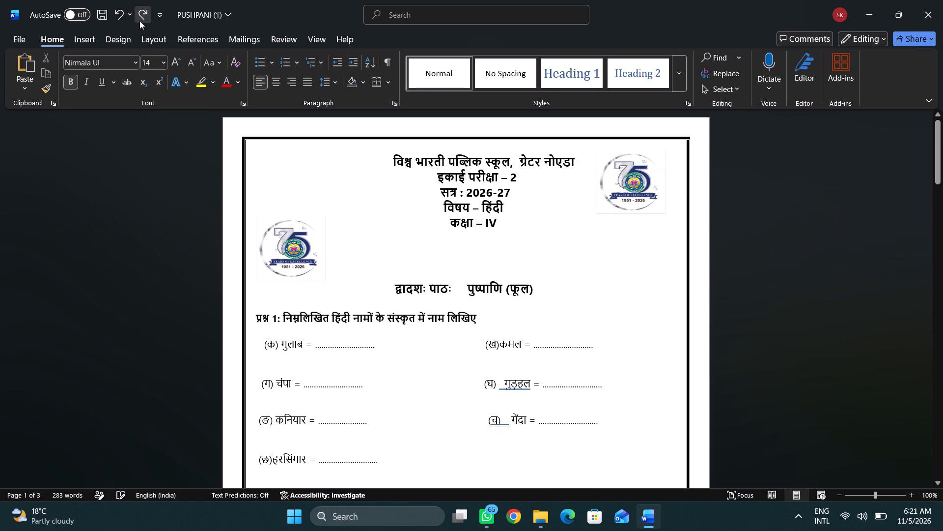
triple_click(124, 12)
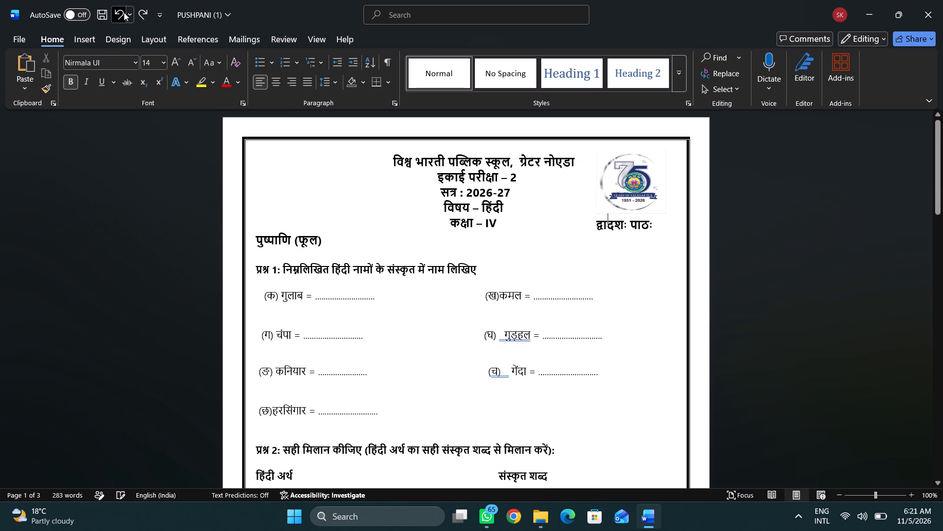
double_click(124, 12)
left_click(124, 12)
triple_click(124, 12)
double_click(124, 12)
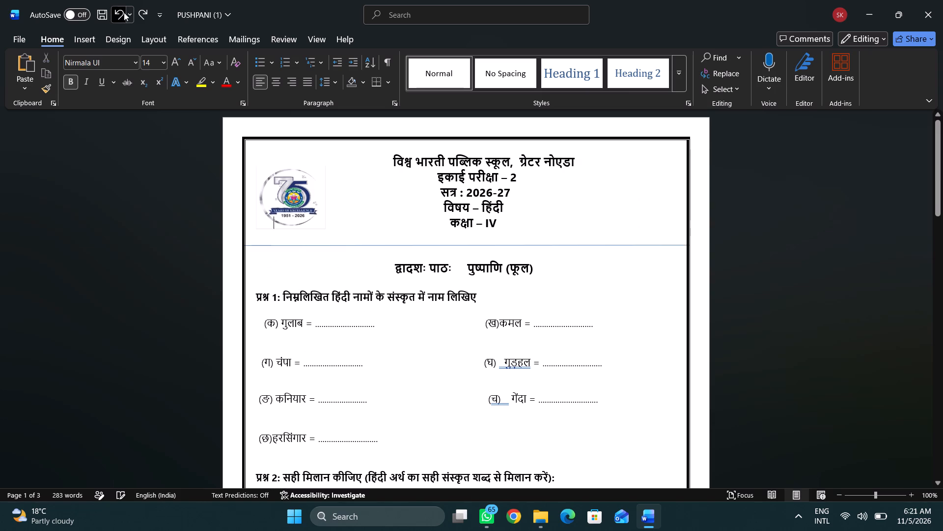
Cut the school logo out of the worksheet heading.
right_click(294, 189)
scroll(294, 189, "down", 1)
left_click(324, 171)
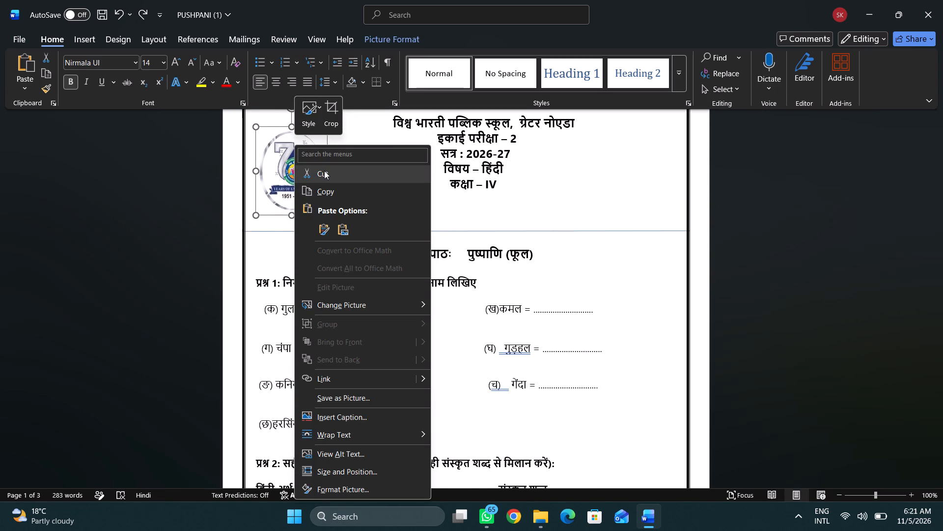
scroll(272, 147, "up", 1)
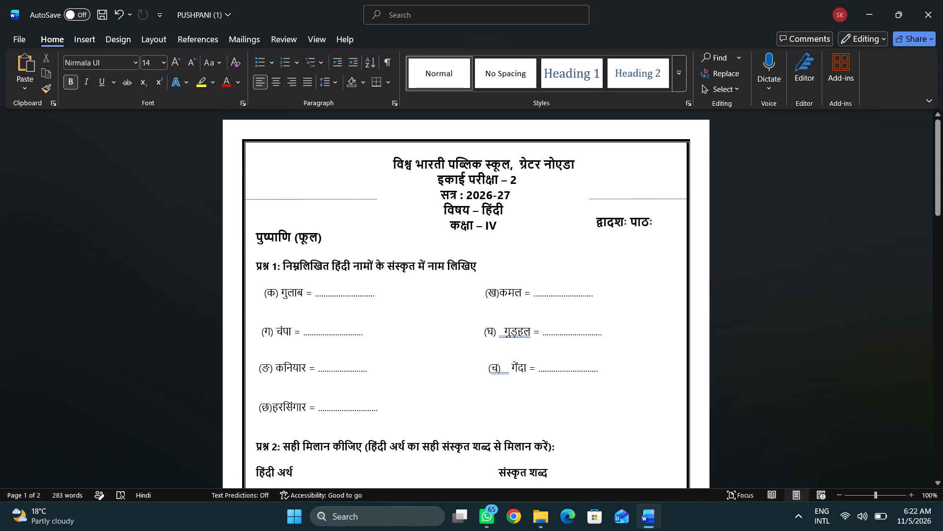
Lower both ends of the divider line from the session line to beneath the class line and the पुष्पाणि (फूल) title.
left_click(275, 201)
left_click_drag(275, 201, 276, 234)
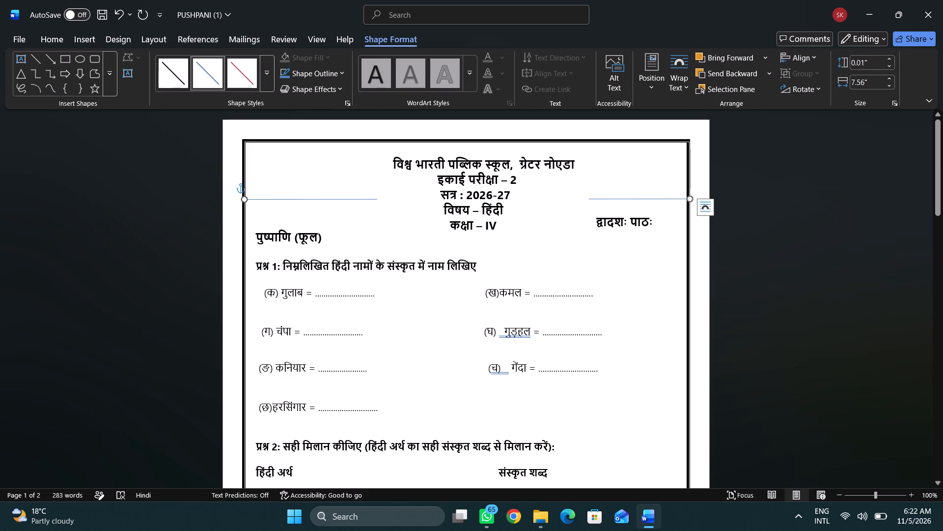
left_click_drag(276, 234, 336, 204)
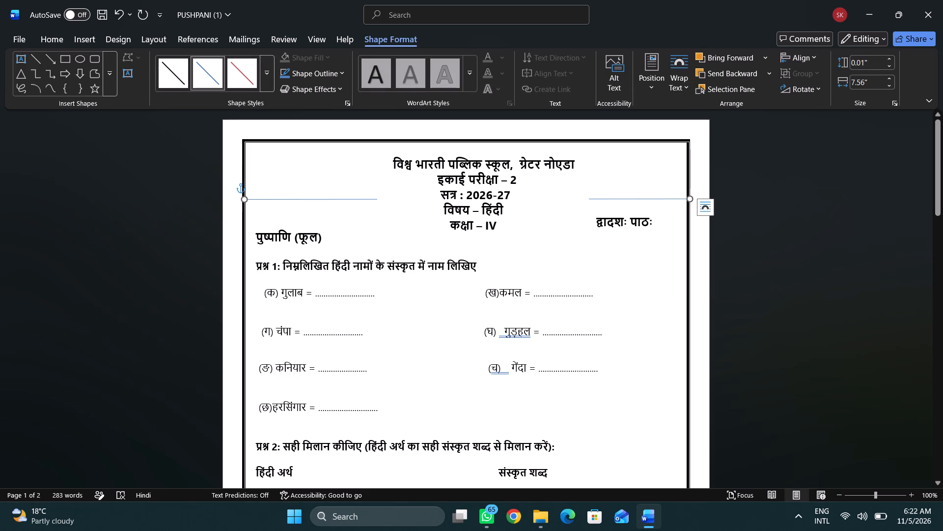
right_click(646, 199)
scroll(646, 199, "up", 1)
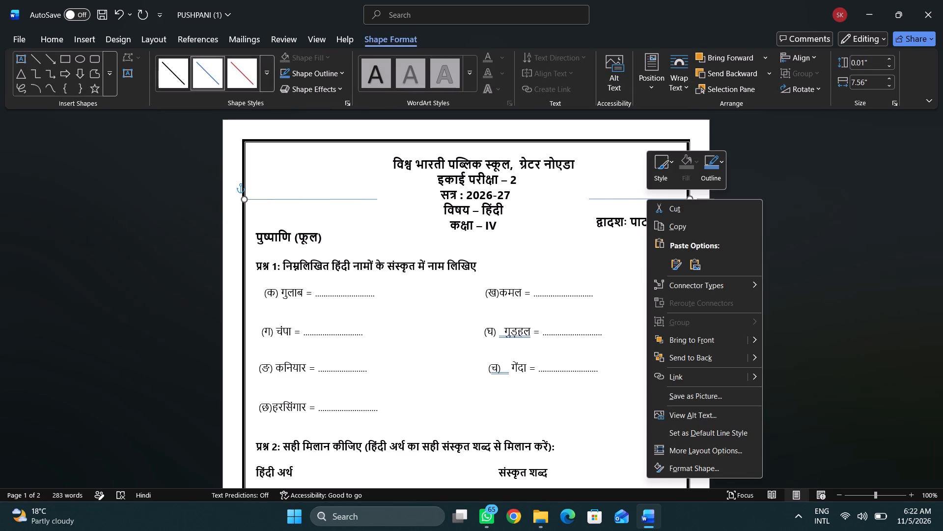
scroll(646, 199, "up", 1)
double_click(642, 199)
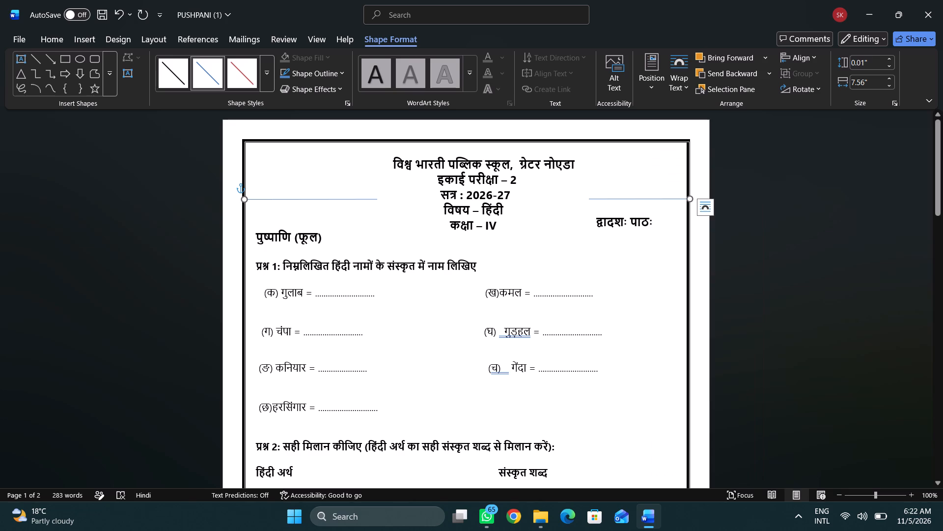
left_click_drag(692, 198, 687, 222)
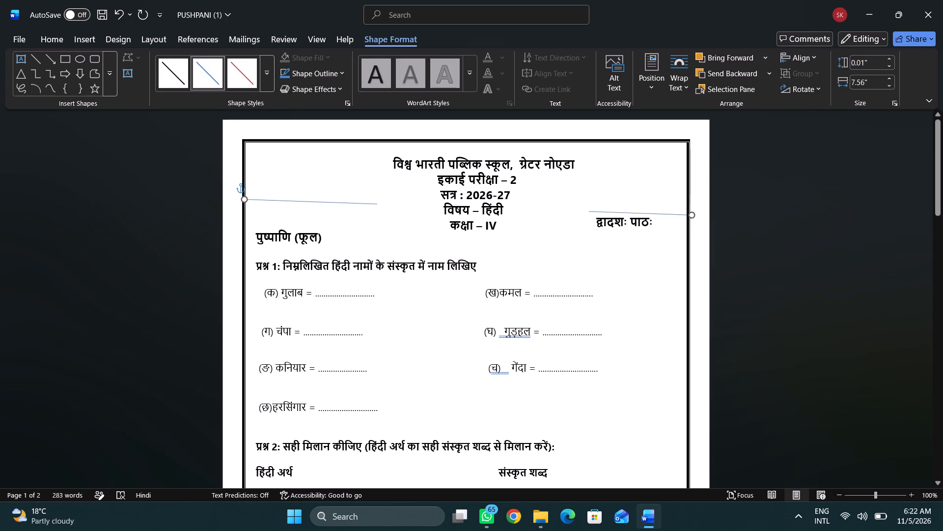
left_click_drag(687, 222, 685, 239)
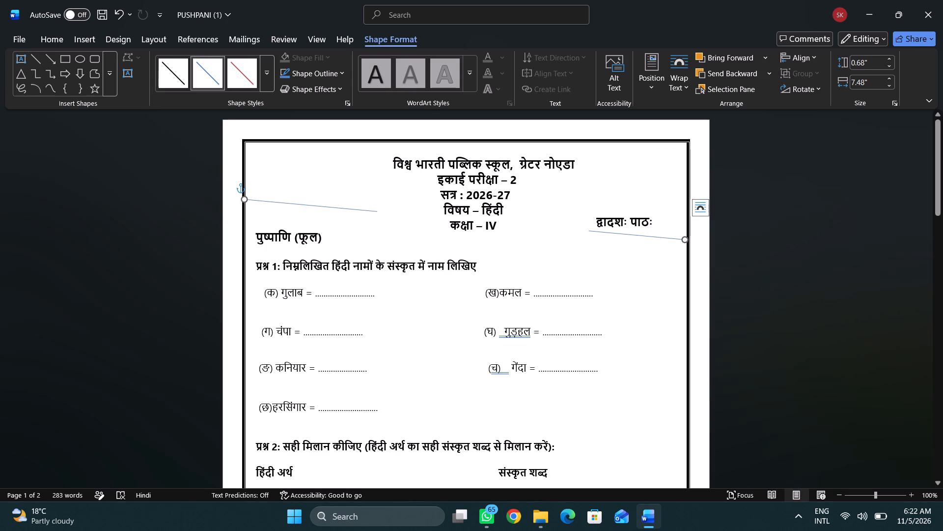
left_click_drag(243, 201, 240, 213)
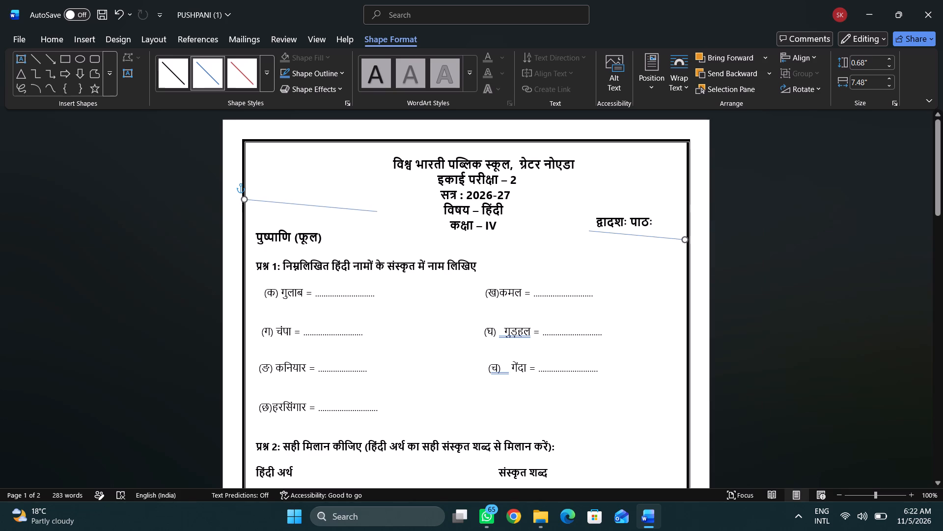
left_click_drag(240, 213, 249, 236)
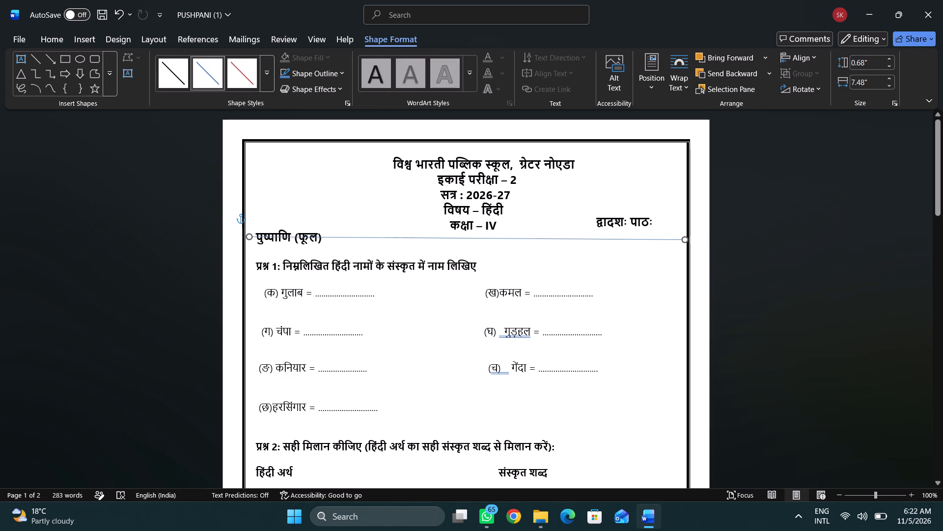
left_click_drag(249, 236, 249, 249)
Delete the पुष्पाणि (फूल) title line above question 1.
left_click(325, 238)
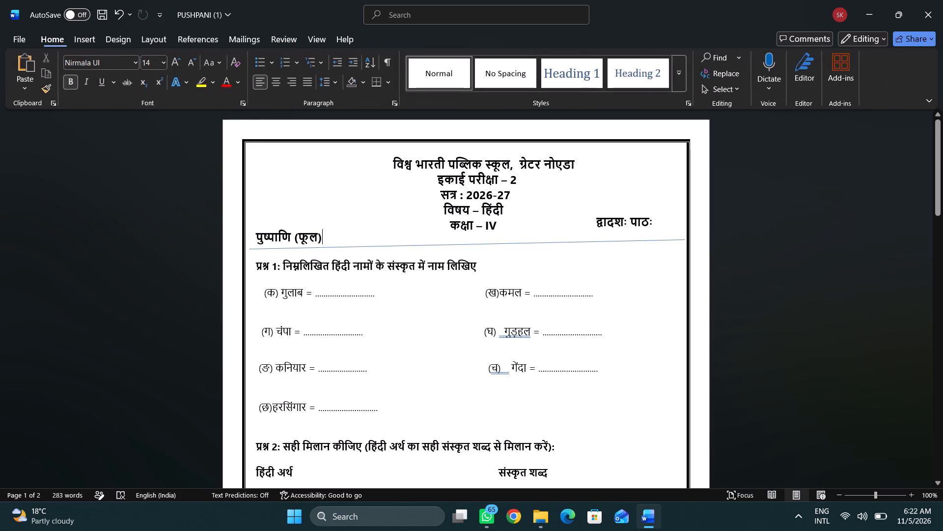
key("BackSpace")
key("BackSpace")
key("BackSpace")
key("BackSpace")
key("BackSpace")
key("BackSpace")
key("BackSpace")
key("BackSpace")
key("BackSpace")
key("BackSpace")
key("BackSpace")
key("BackSpace")
key("BackSpace")
key("BackSpace")
key("BackSpace")
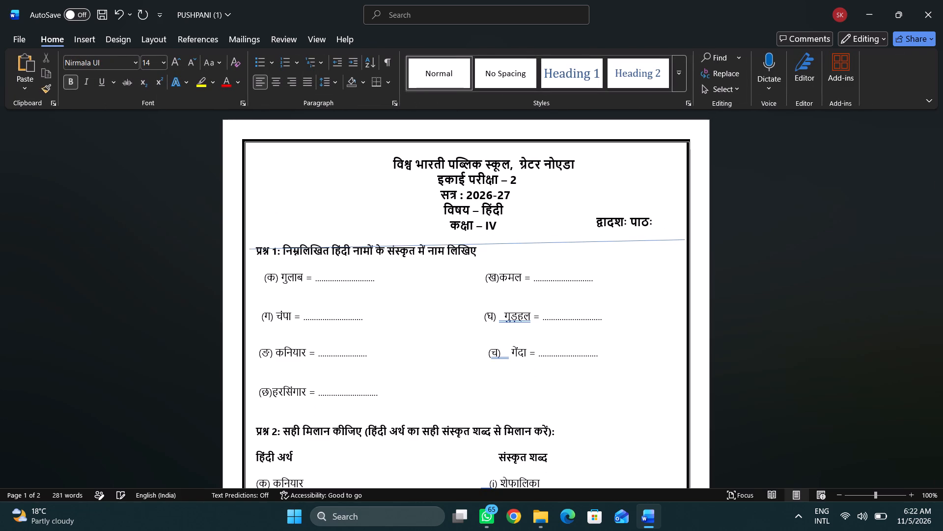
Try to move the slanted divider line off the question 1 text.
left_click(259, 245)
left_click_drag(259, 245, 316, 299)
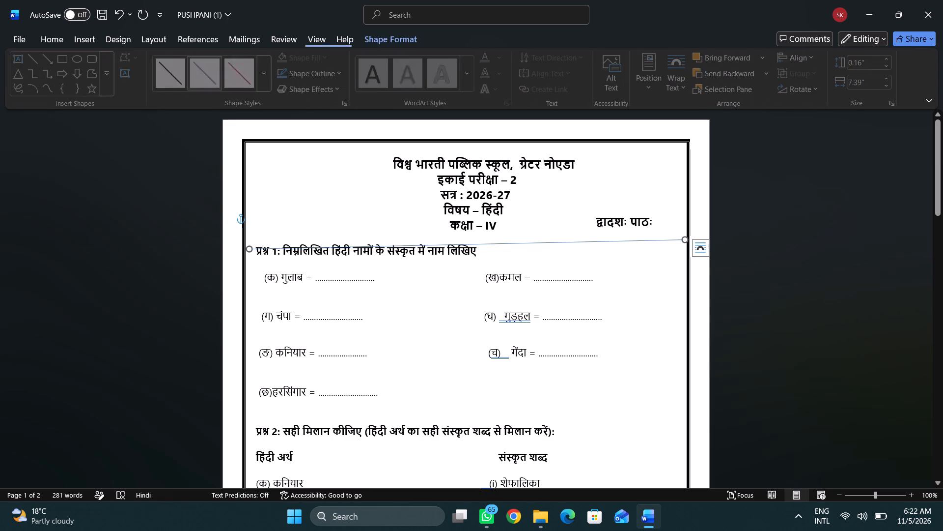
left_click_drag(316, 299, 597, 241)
Delete the द्वादशः पाठः text beside the class line in the heading.
left_click(668, 225)
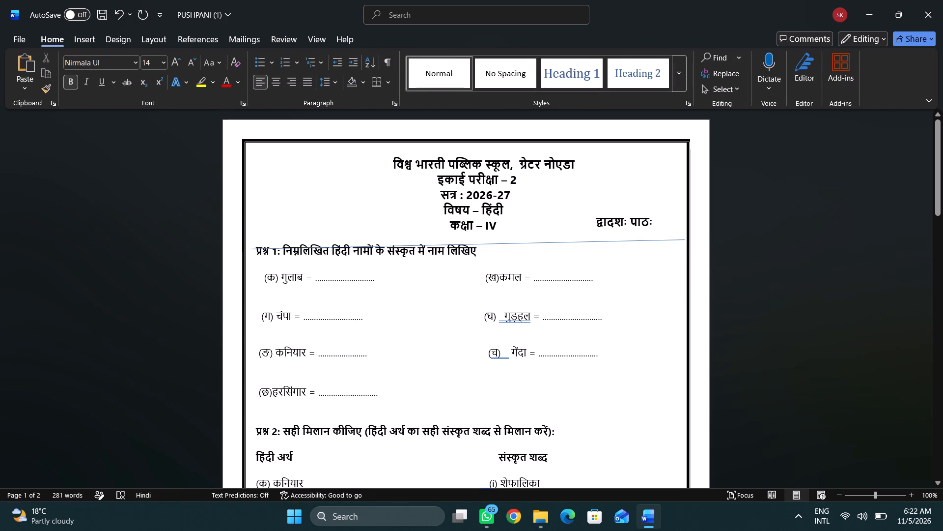
key("BackSpace")
key("BackSpace")
key("BackSpace")
key("BackSpace")
key("BackSpace")
key("BackSpace")
key("BackSpace")
key("BackSpace")
key("BackSpace")
key("BackSpace")
key("BackSpace")
key("BackSpace")
key("BackSpace")
key("BackSpace")
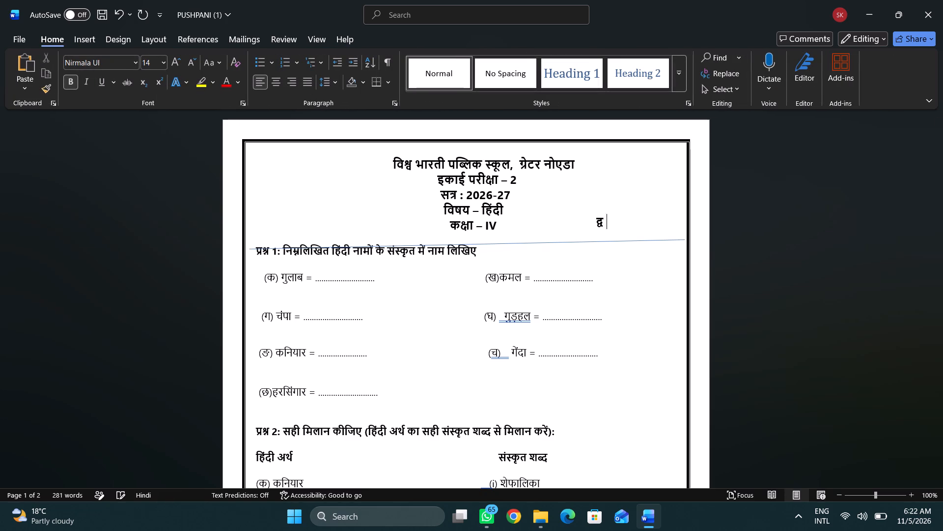
key("BackSpace")
key("BackSpace")
key("BackSpace")
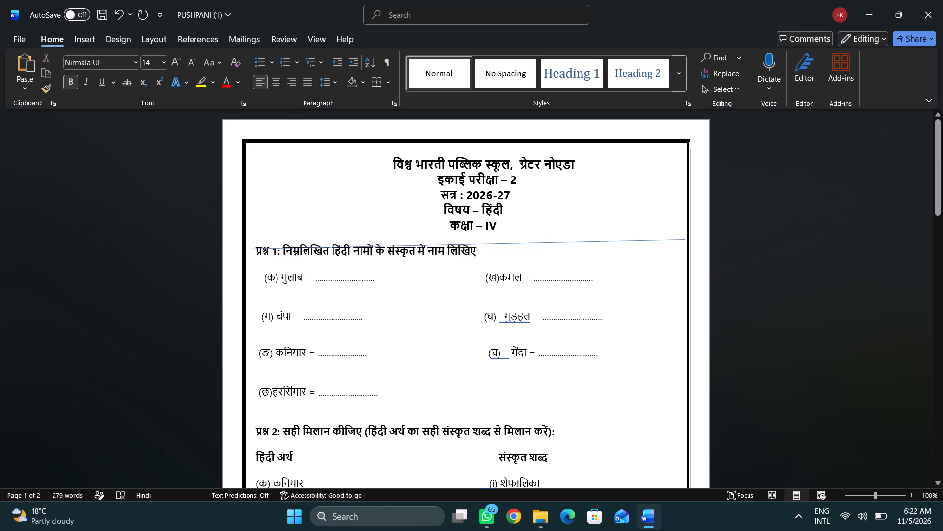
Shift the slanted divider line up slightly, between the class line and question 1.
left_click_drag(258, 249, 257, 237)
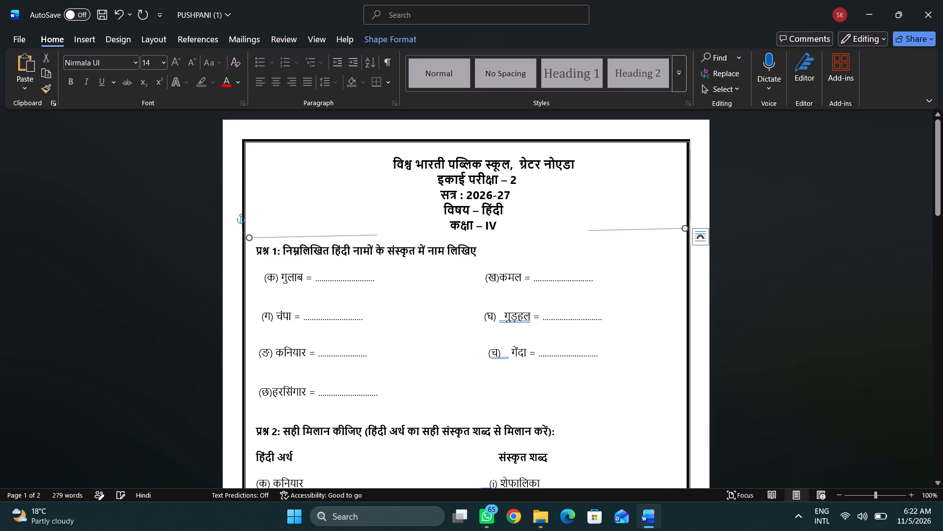
Delete all the worksheet's questions from प्रश्न 1 to the end, keeping only the heading and divider line.
left_click(262, 250)
left_click_drag(262, 250, 291, 296)
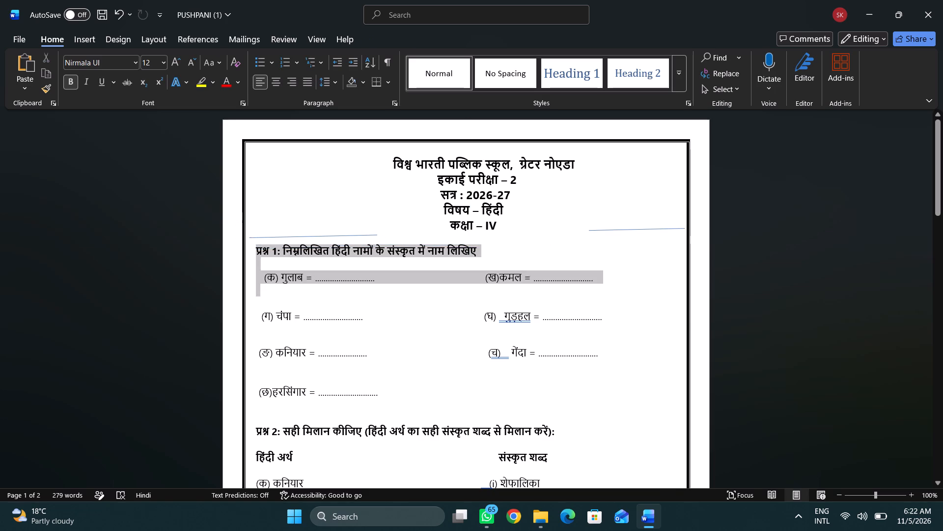
left_click_drag(291, 296, 351, 530)
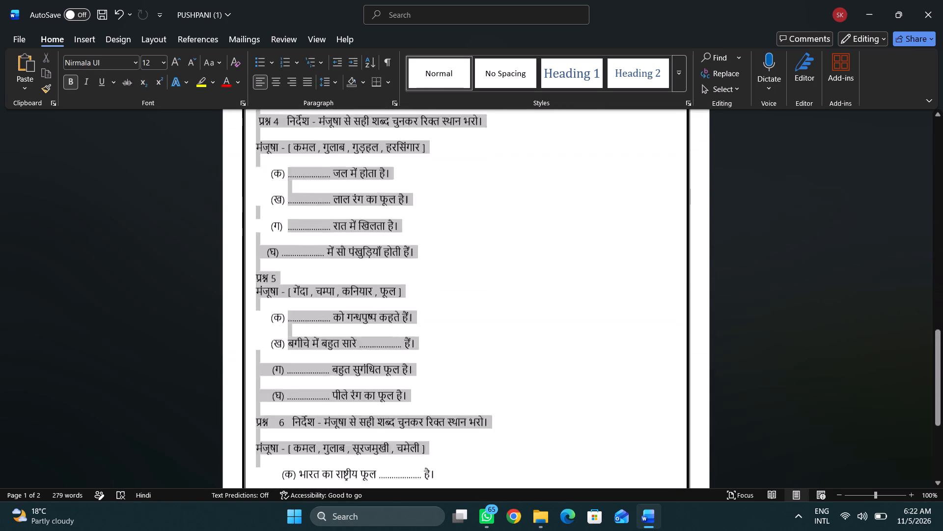
left_click_drag(351, 530, 352, 530)
key("BackSpace")
scroll(352, 530, "up", 3)
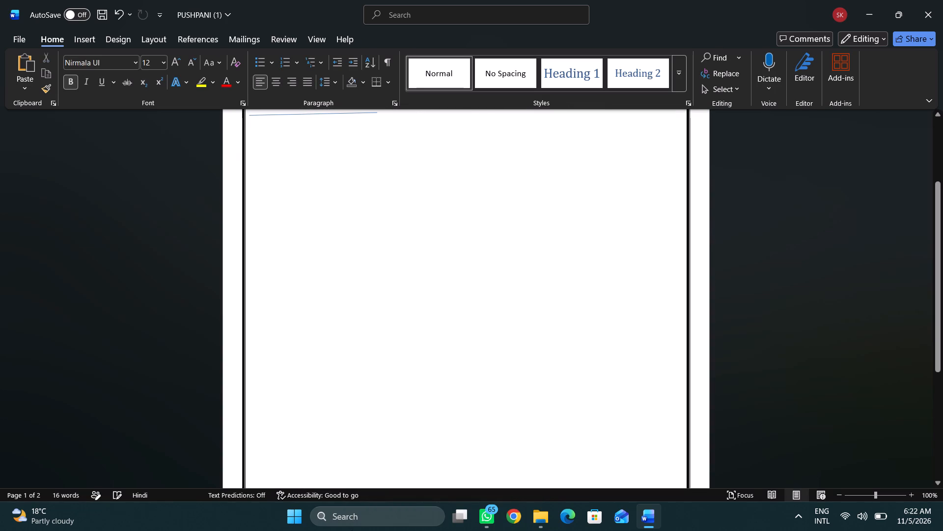
scroll(464, 427, "up", 2)
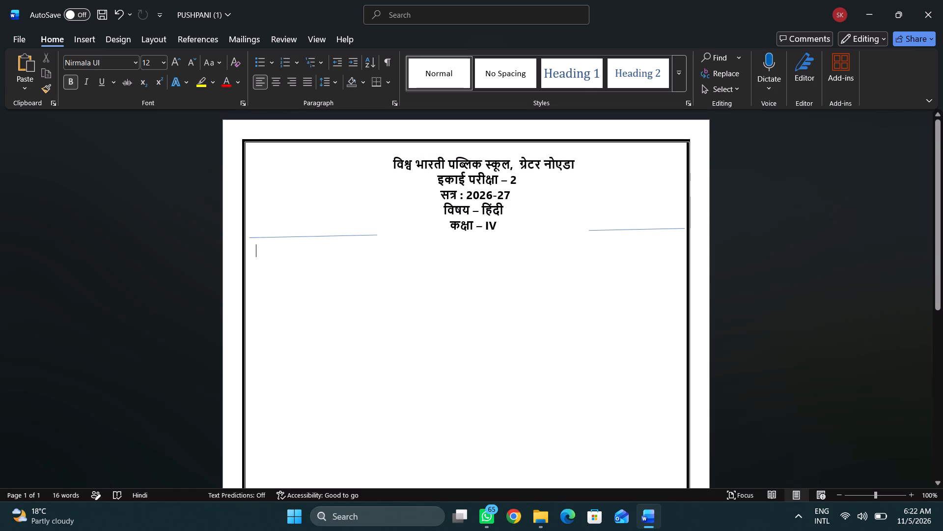
Move the divider line just below the कक्षा – IV line and level it, with its ends meeting both page borders.
left_click_drag(672, 225, 674, 231)
left_click_drag(674, 231, 678, 251)
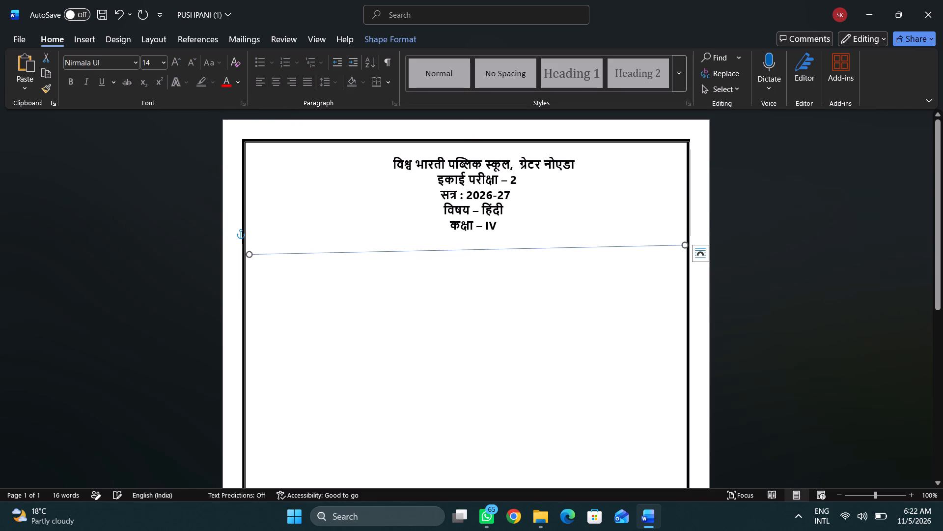
left_click(249, 257)
left_click_drag(249, 257, 248, 252)
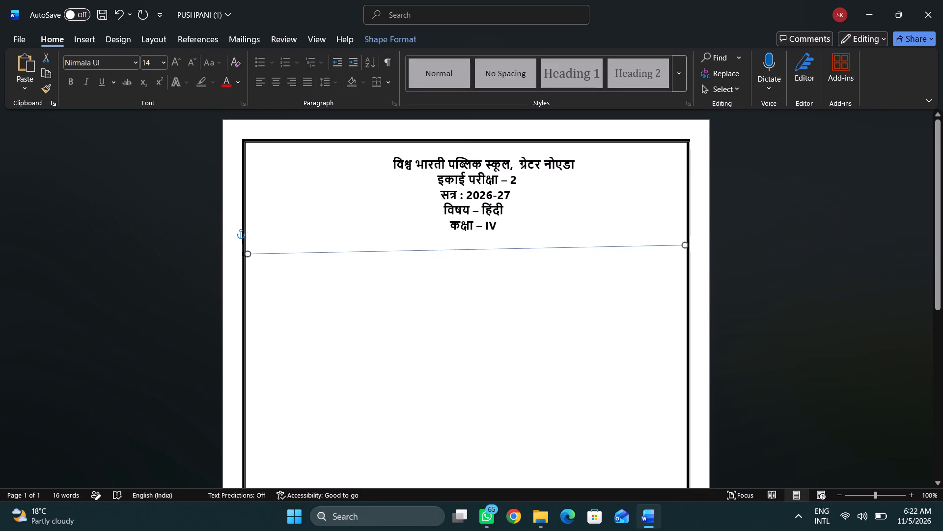
left_click_drag(248, 252, 246, 241)
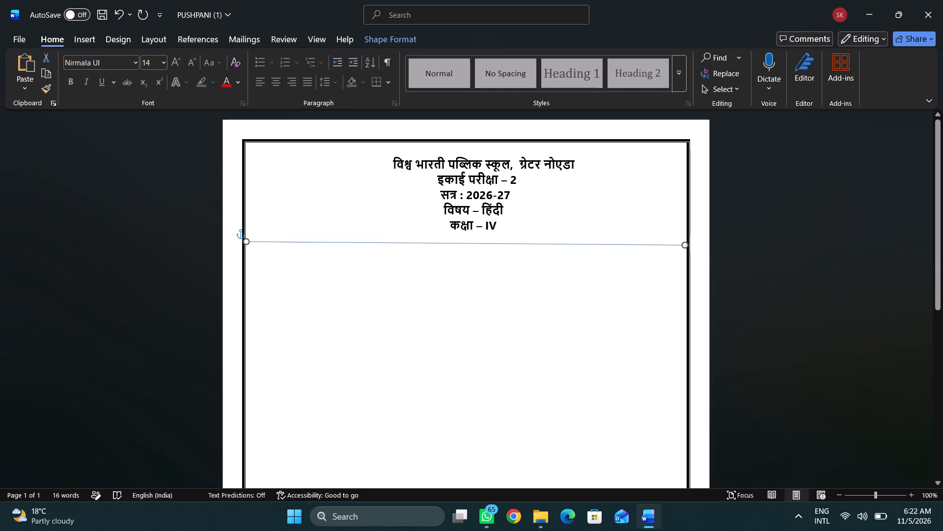
left_click_drag(246, 241, 243, 242)
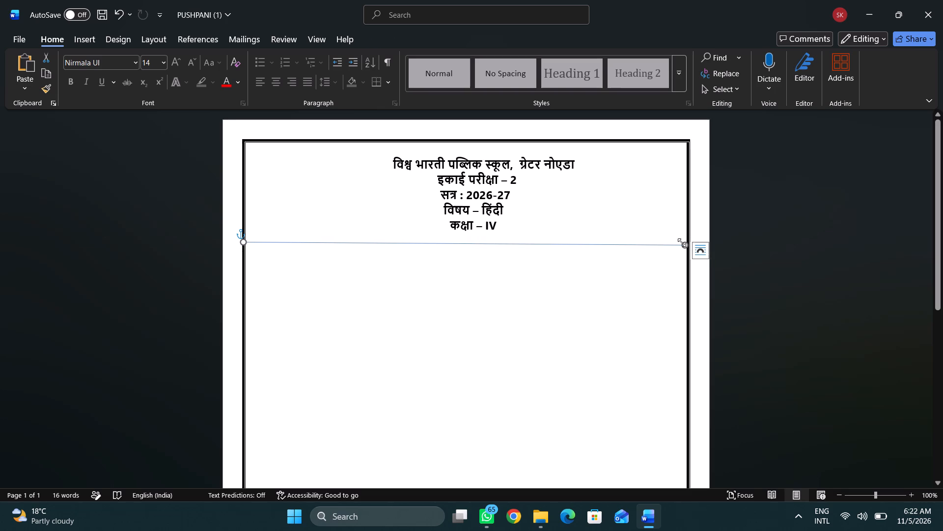
left_click_drag(686, 246, 686, 233)
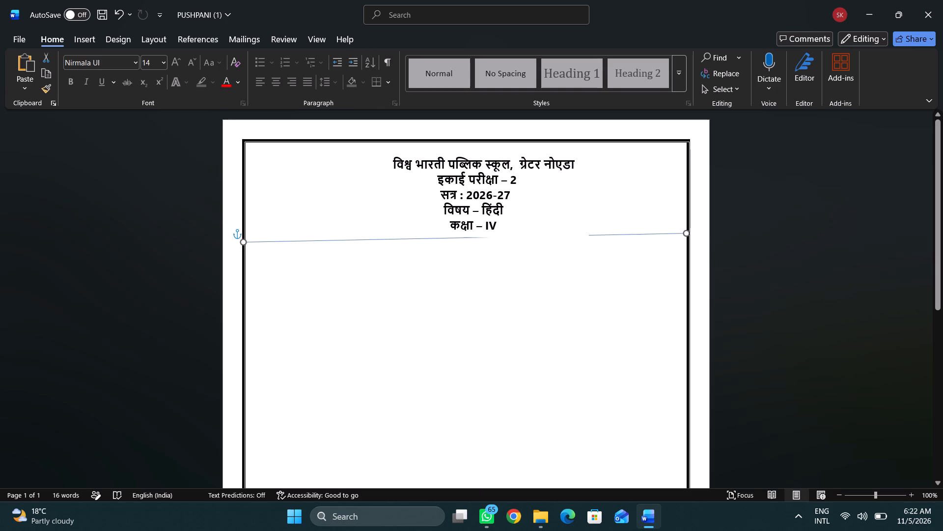
left_click_drag(686, 233, 690, 240)
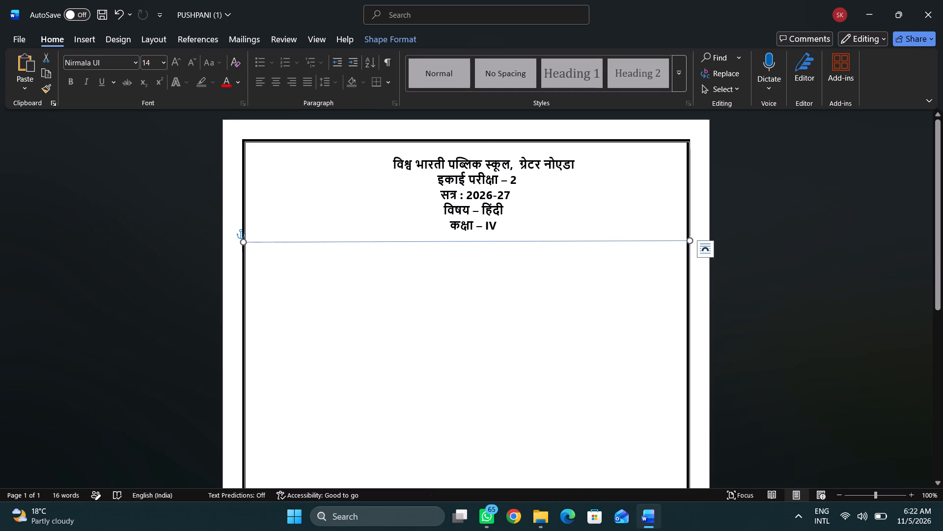
Narrow the heading text box from both sides while keeping the school name on a single line.
left_click(529, 207)
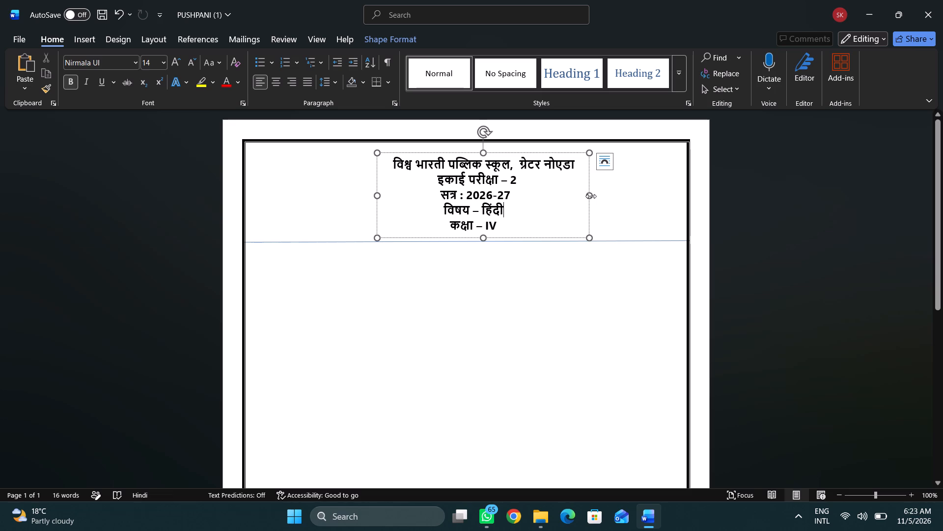
left_click_drag(591, 197, 582, 197)
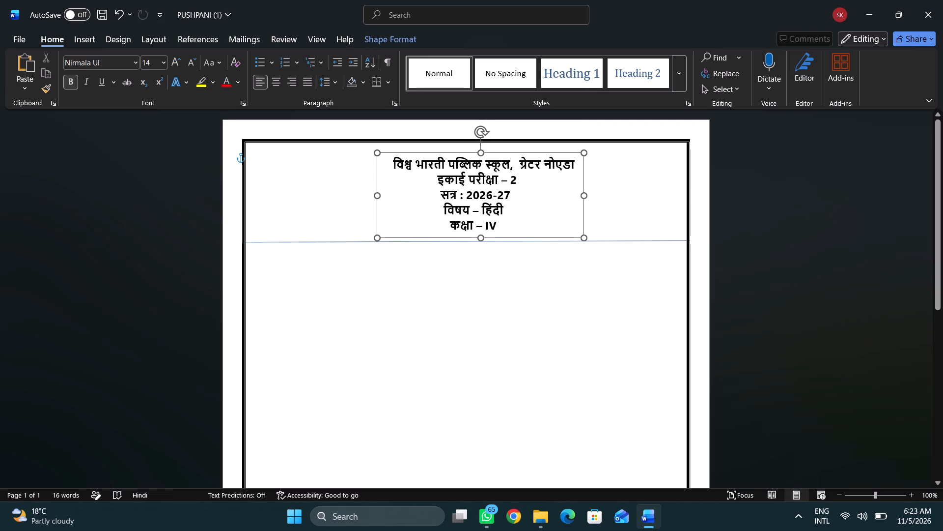
left_click_drag(582, 197, 582, 197)
double_click(376, 196)
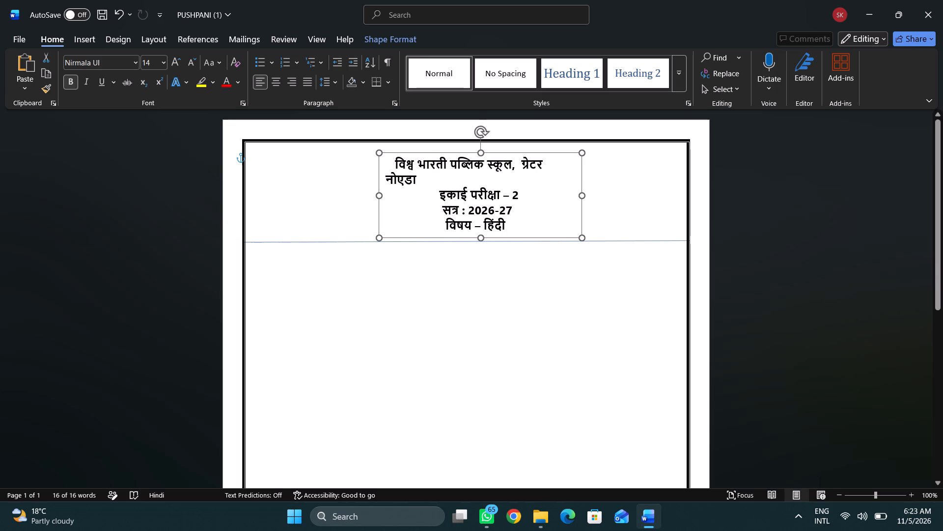
left_click(403, 190)
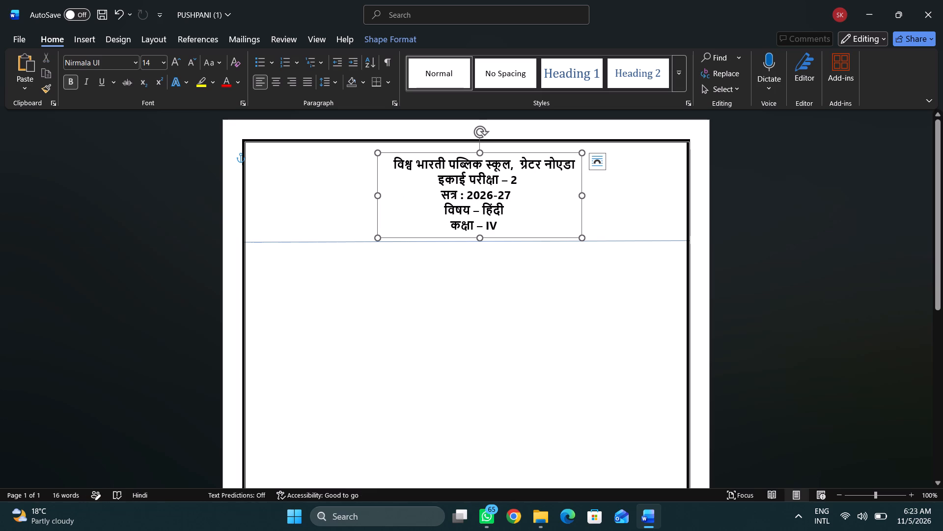
Remove leading spaces before the school name to align it with the heading lines beneath it.
left_click(392, 162)
key("space")
key("space")
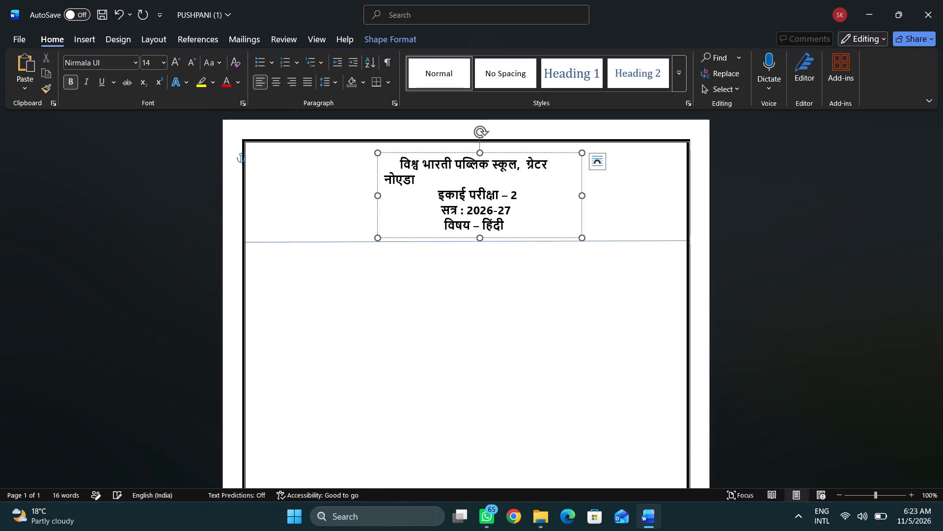
key("space")
key("BackSpace")
key("BackSpace")
key("BackSpace")
key("BackSpace")
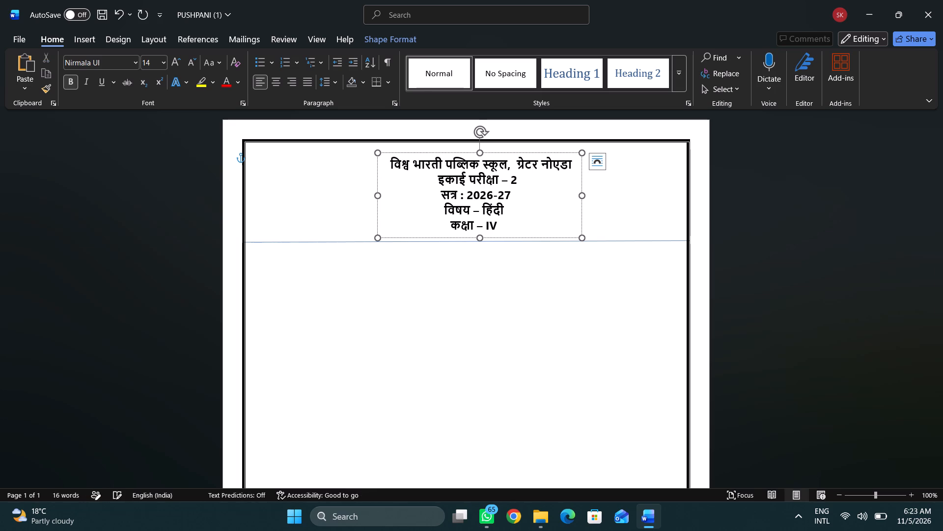
key("BackSpace")
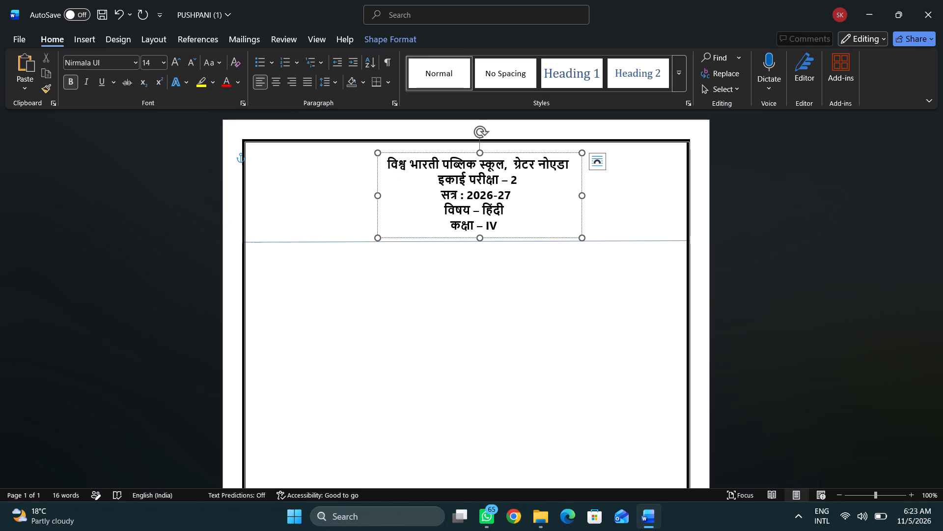
left_click(431, 205)
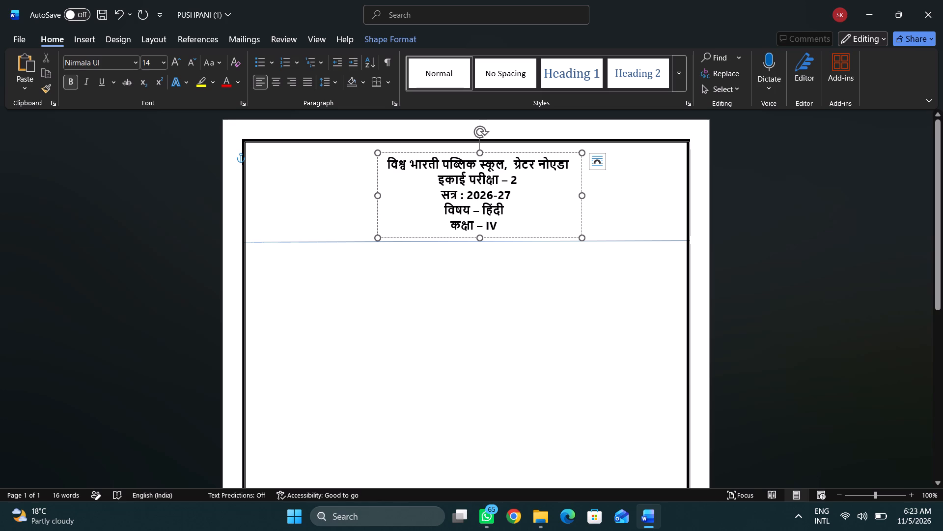
left_click(343, 203)
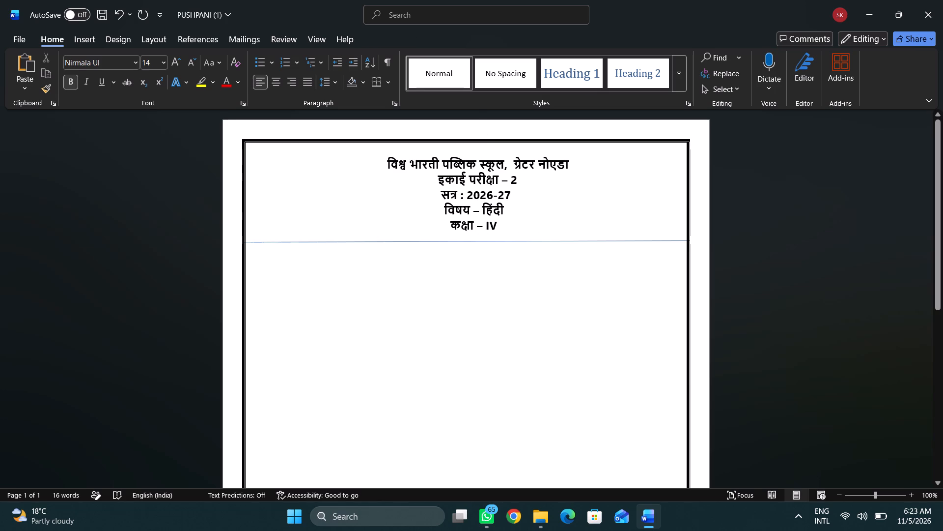
left_click(253, 148)
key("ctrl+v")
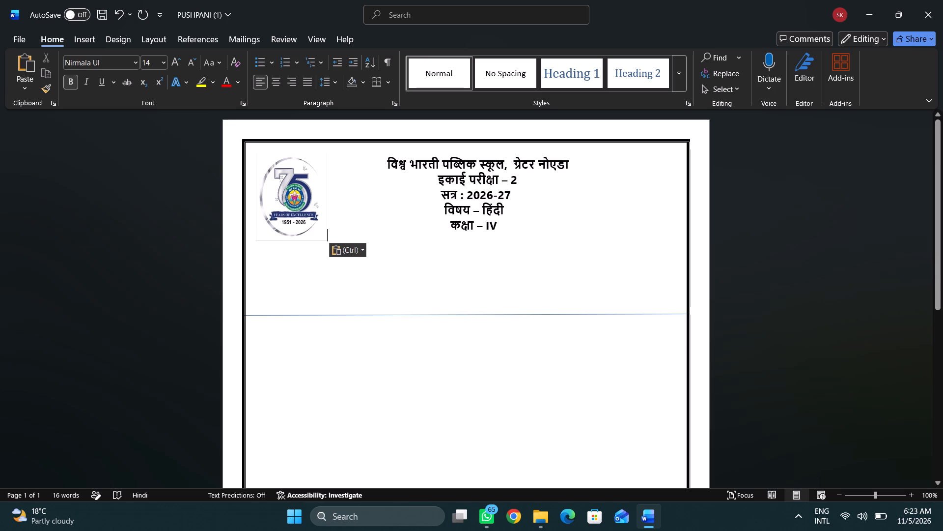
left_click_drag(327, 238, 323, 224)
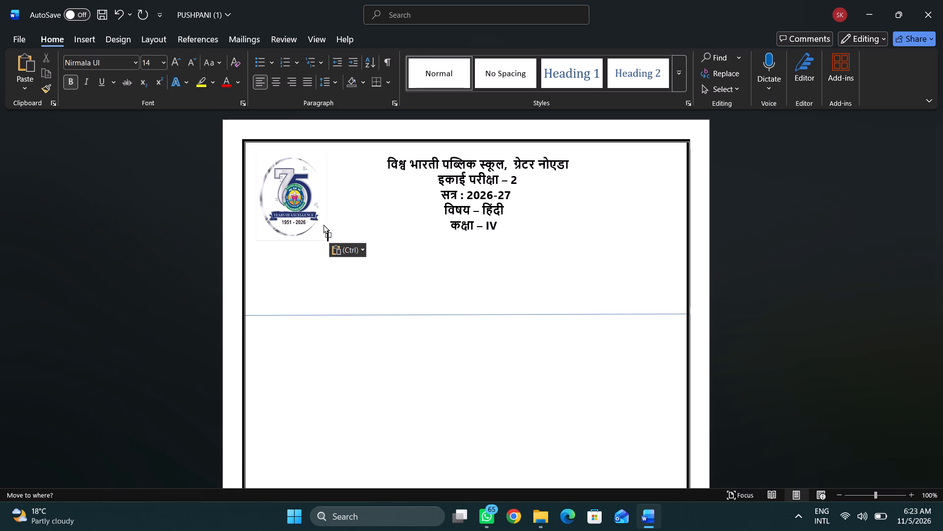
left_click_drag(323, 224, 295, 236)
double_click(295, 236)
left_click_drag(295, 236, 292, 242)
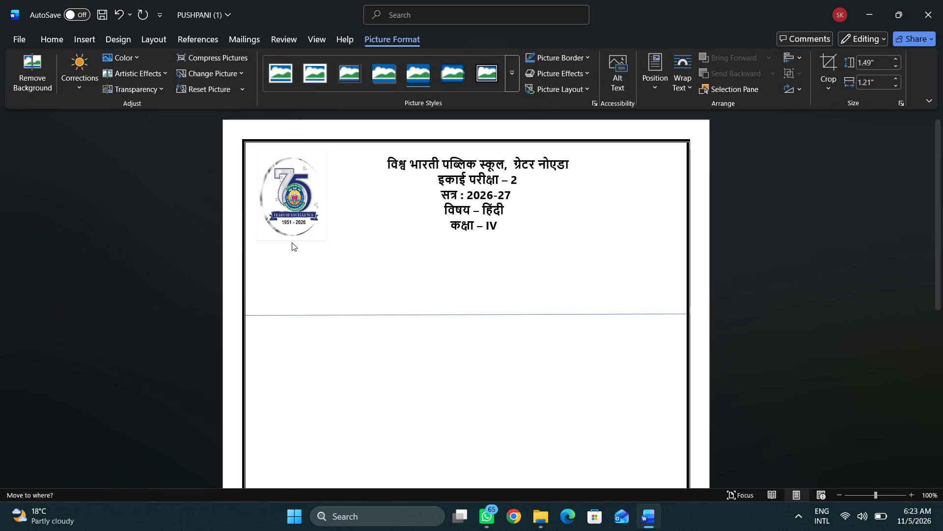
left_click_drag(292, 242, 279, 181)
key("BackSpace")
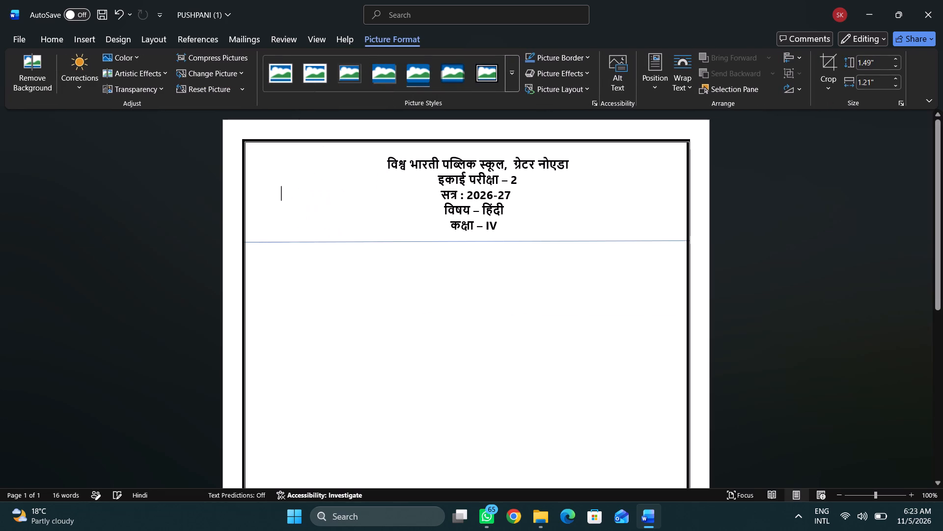
Paste the 75 Years of Excellence logo at the page's upper-left corner, beside the heading, and shrink it slightly.
left_click(253, 147)
key("ctrl+v")
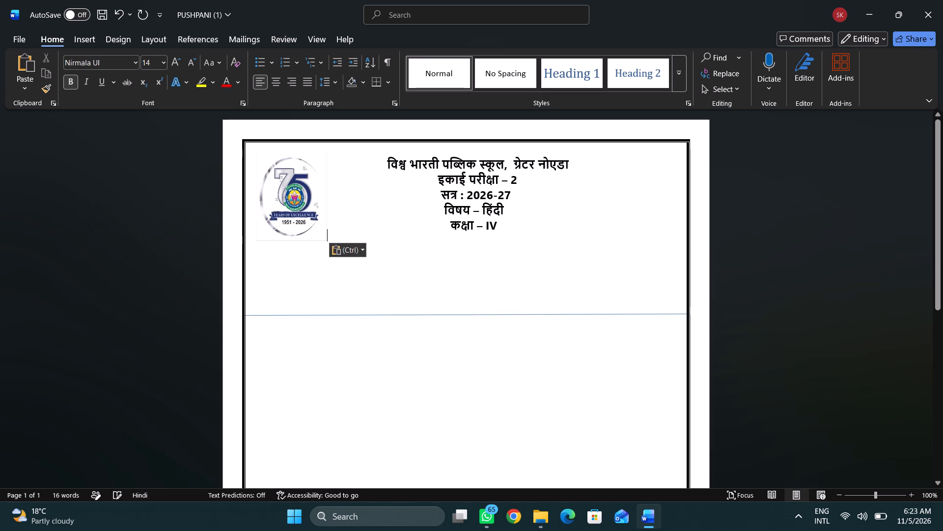
left_click(325, 235)
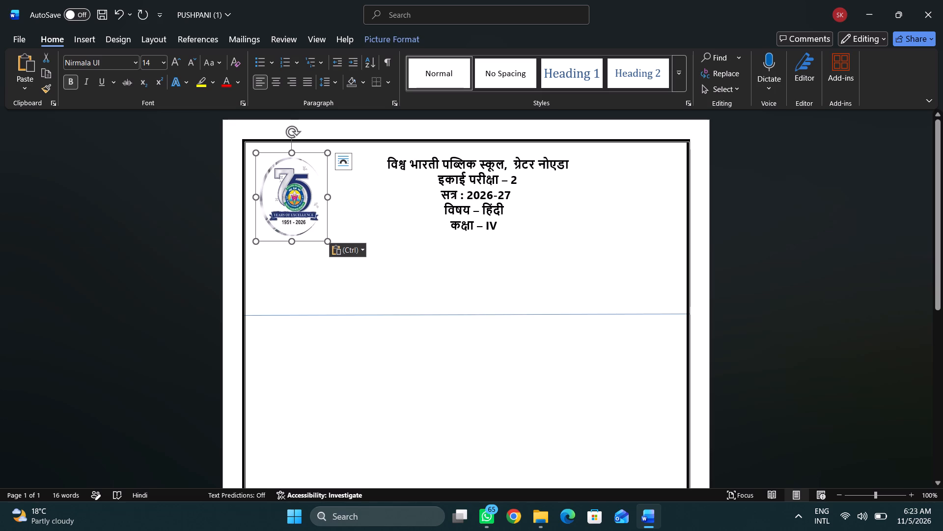
left_click_drag(329, 241, 328, 232)
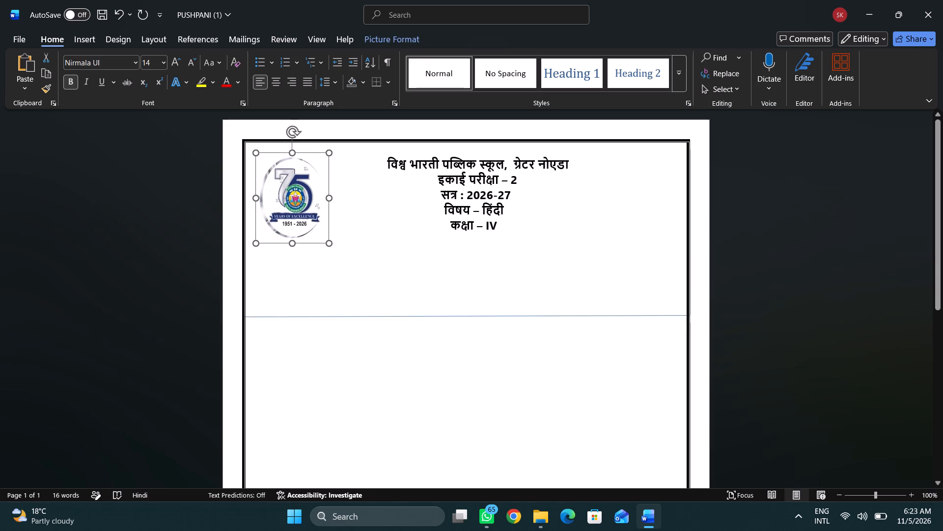
left_click_drag(328, 232, 324, 226)
left_click(358, 221)
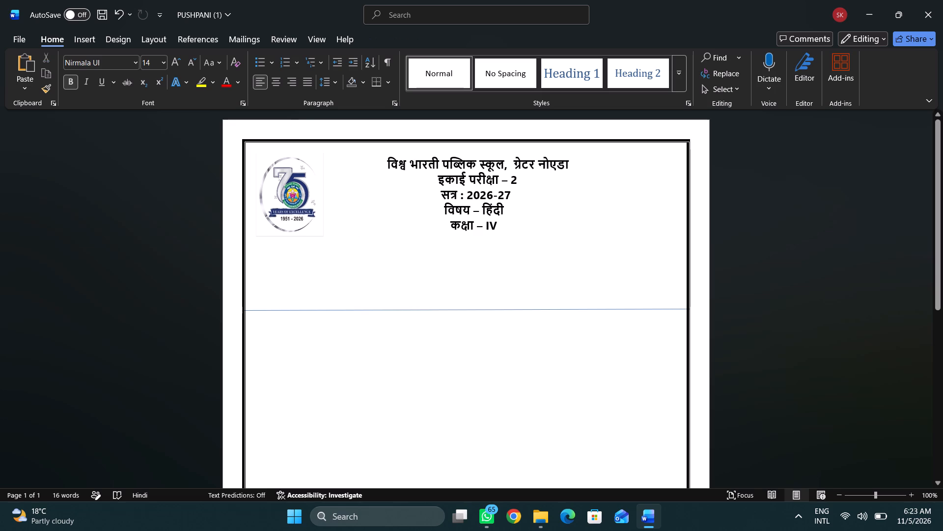
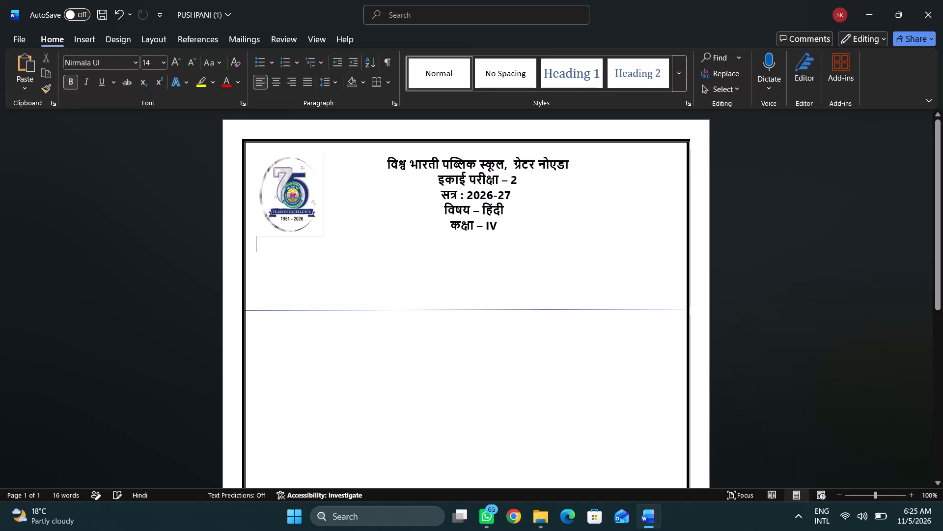
Paste the date label दिनाङ्क: in bold on the empty line directly below the 75 Years of Excellence logo.
key("ctrl+v")
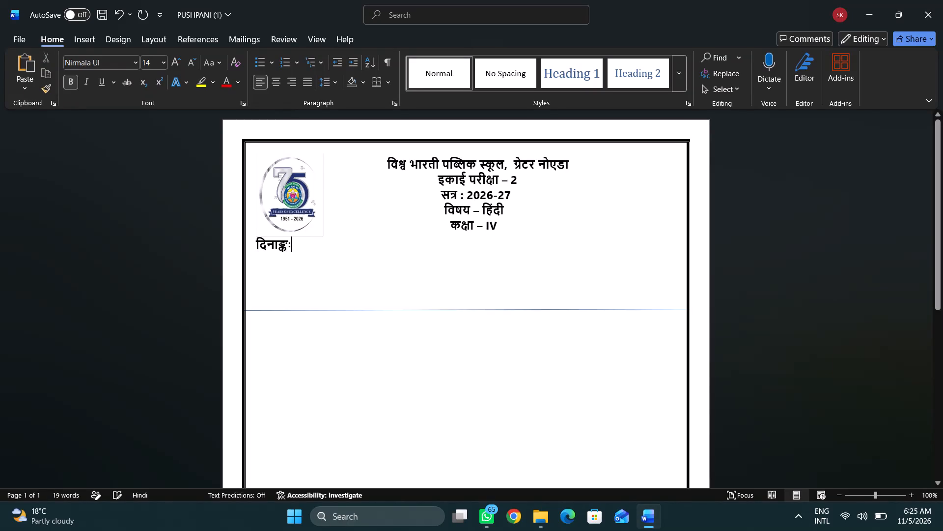
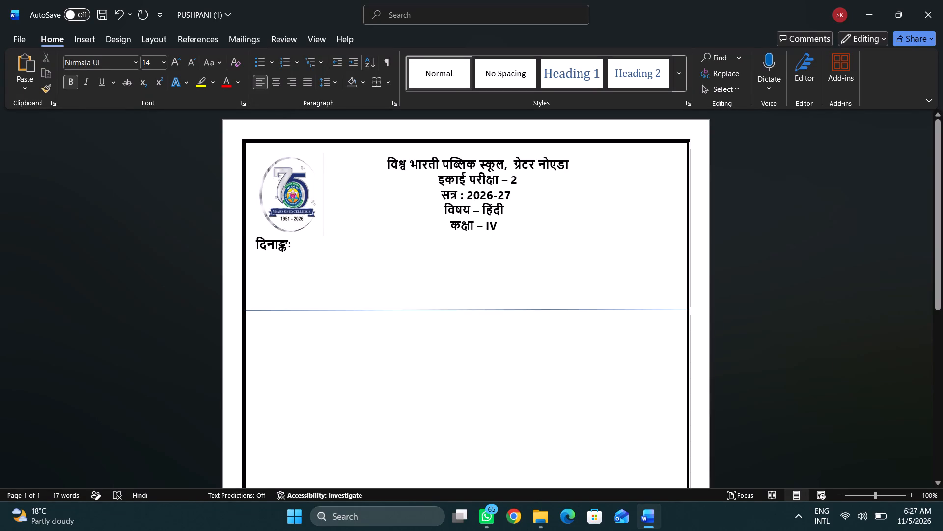
Add a space after the date label दिनाङ्कः and copy the dash from the विषय – हिंदी heading line for use beside that label.
left_click(293, 240)
key("space")
left_click(473, 213)
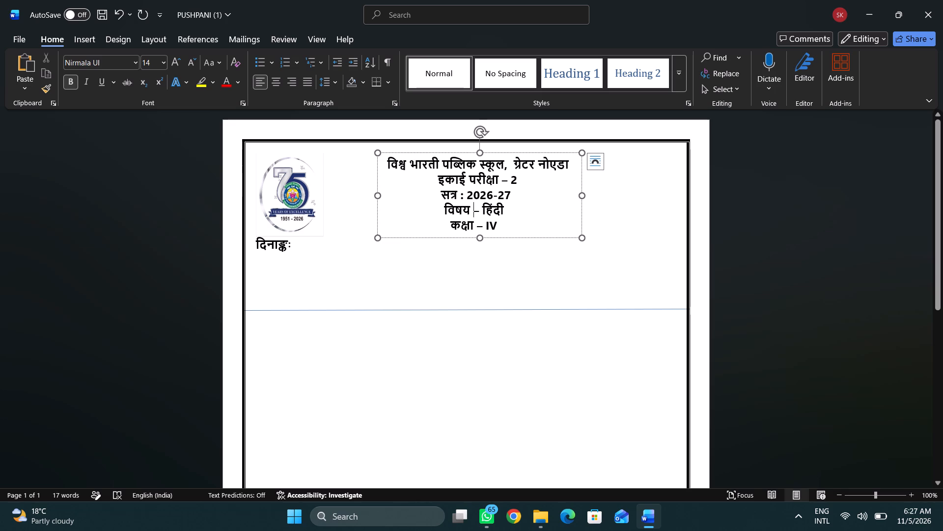
key("ctrl+c")
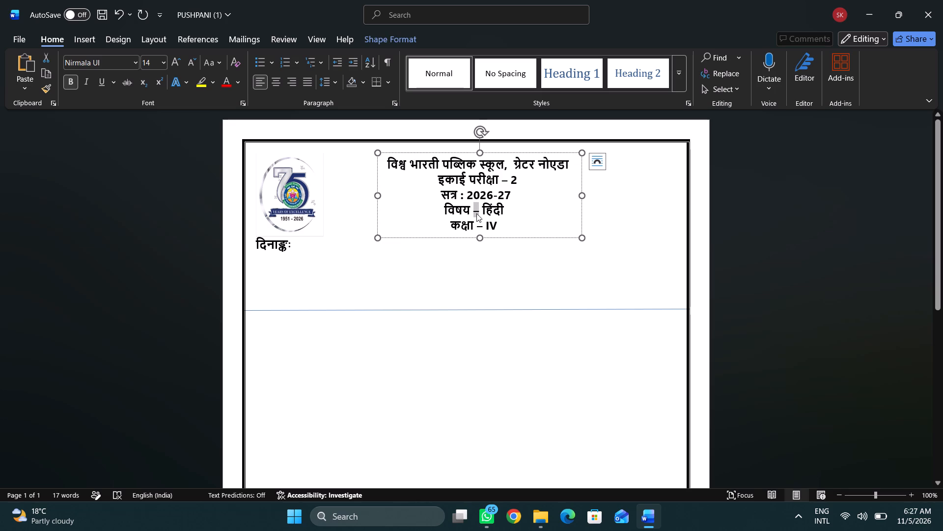
left_click(297, 247)
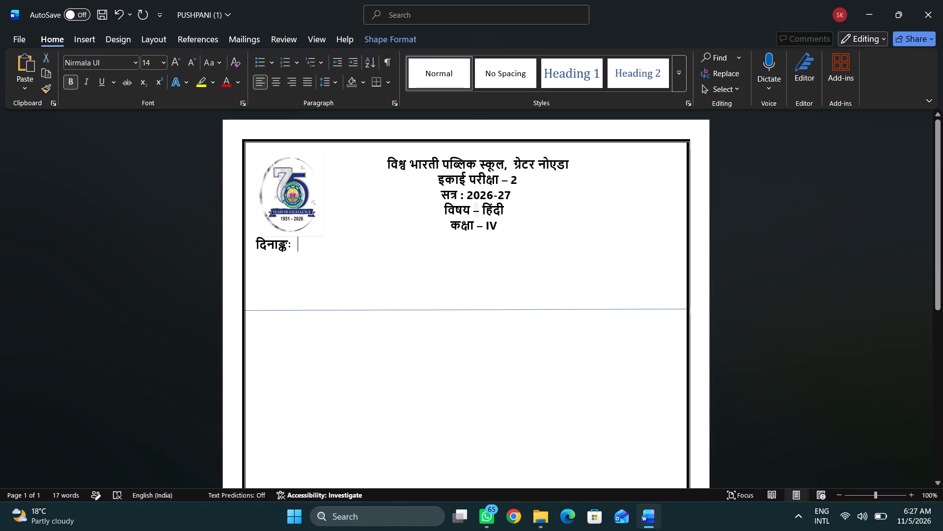
left_click(293, 246)
double_click(293, 246)
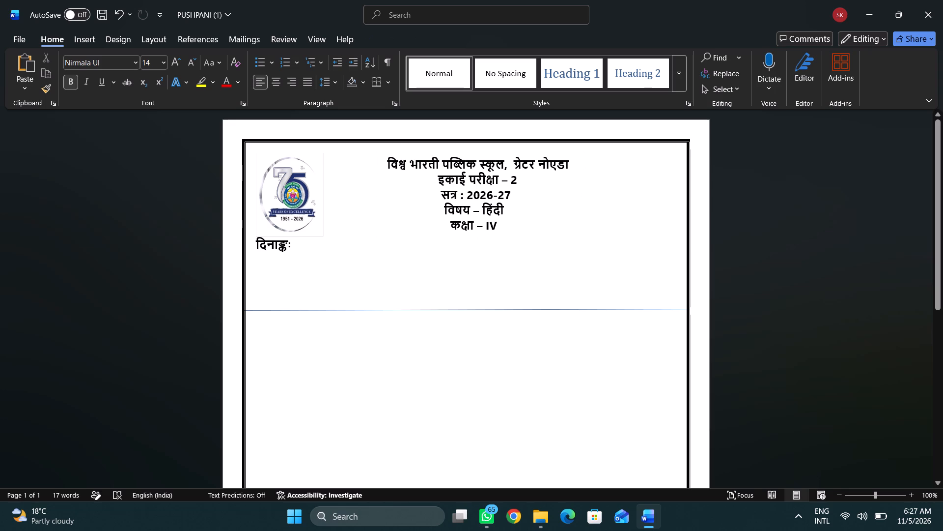
left_click(293, 246)
Complete the date line below the logo by pasting the copied dash after दिनाङ्कः and entering the date 25.11.2026.
key("ctrl+v")
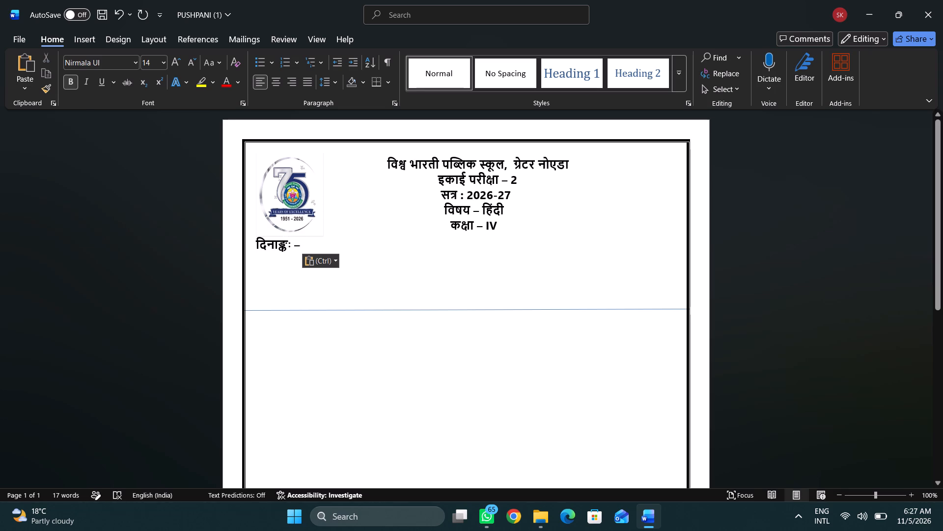
left_click(305, 245)
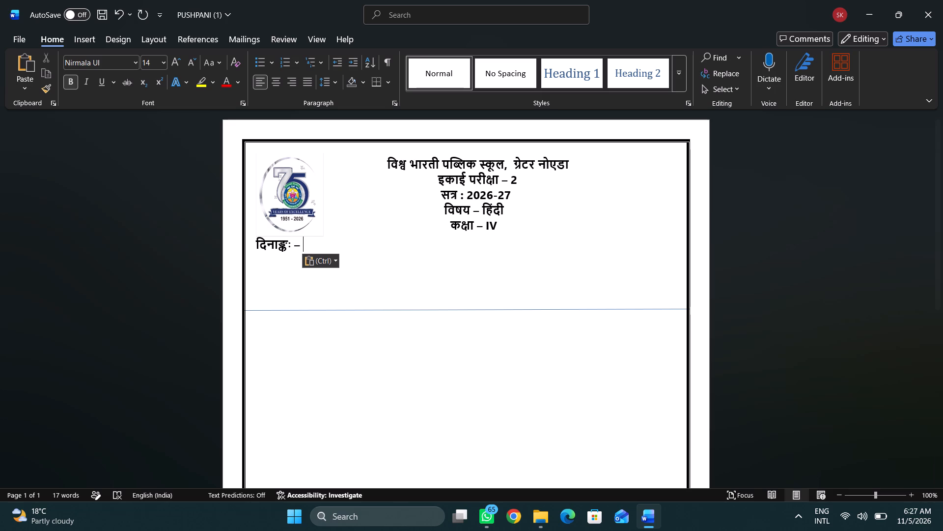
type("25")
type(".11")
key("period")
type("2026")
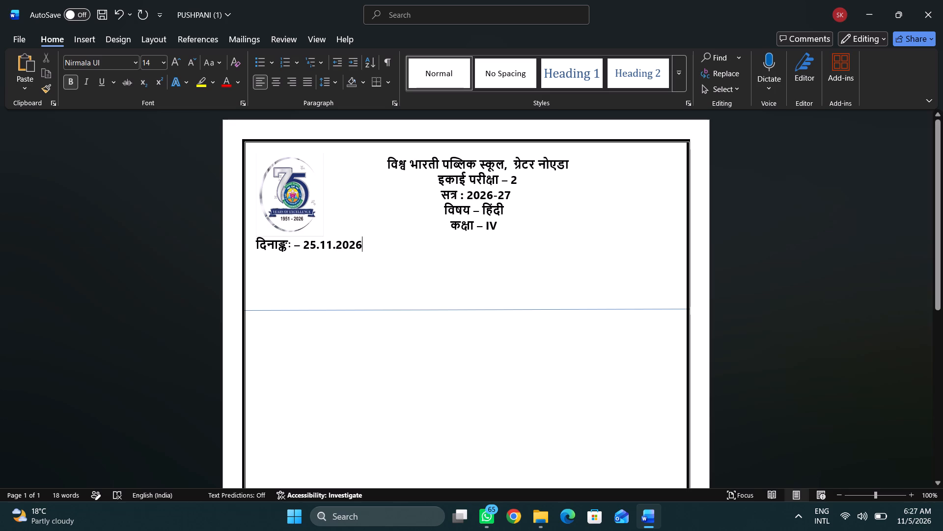
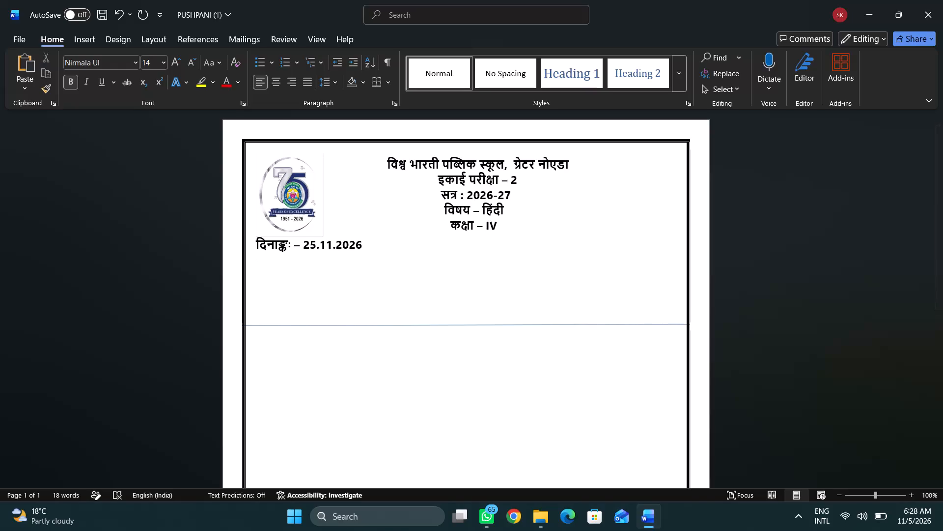
Paste the duration line समय- 1 घंटा। directly below the date line and indent it with two leading spaces.
key("ctrl+v")
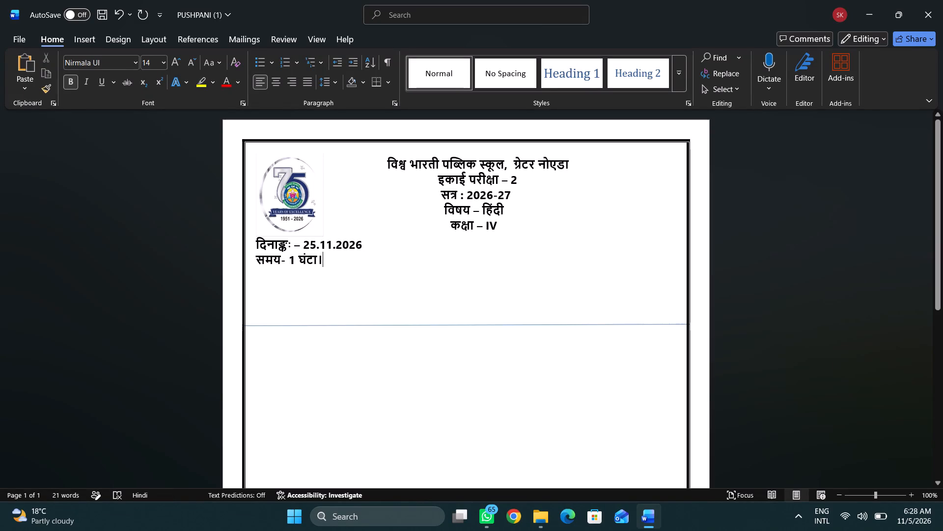
left_click(248, 256)
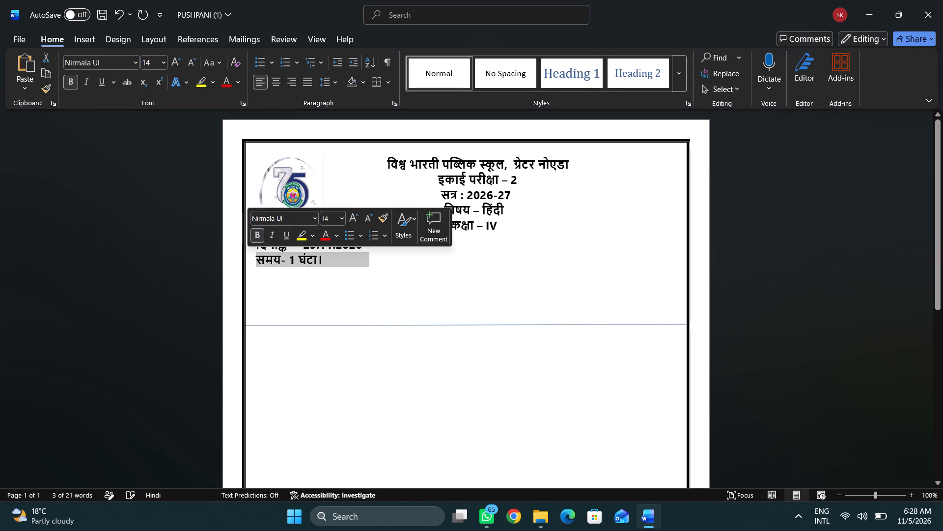
left_click(252, 256)
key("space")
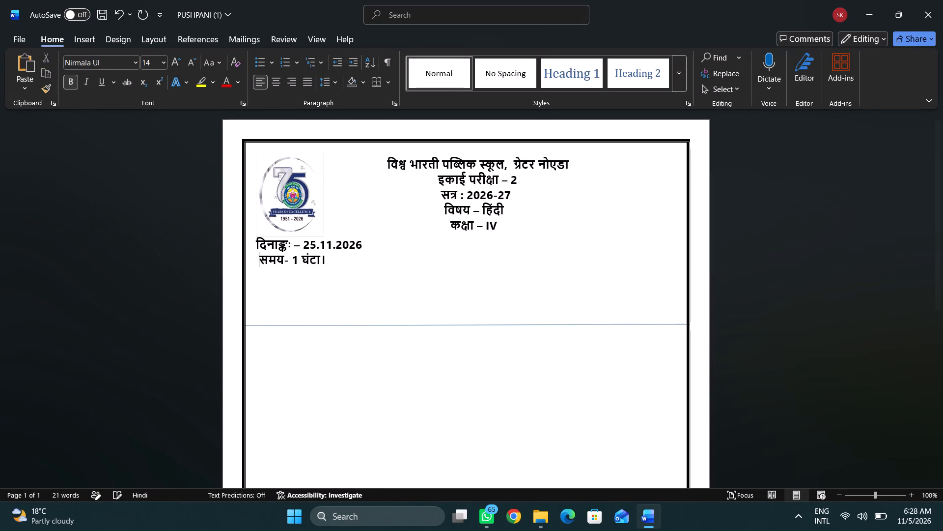
left_click(255, 256)
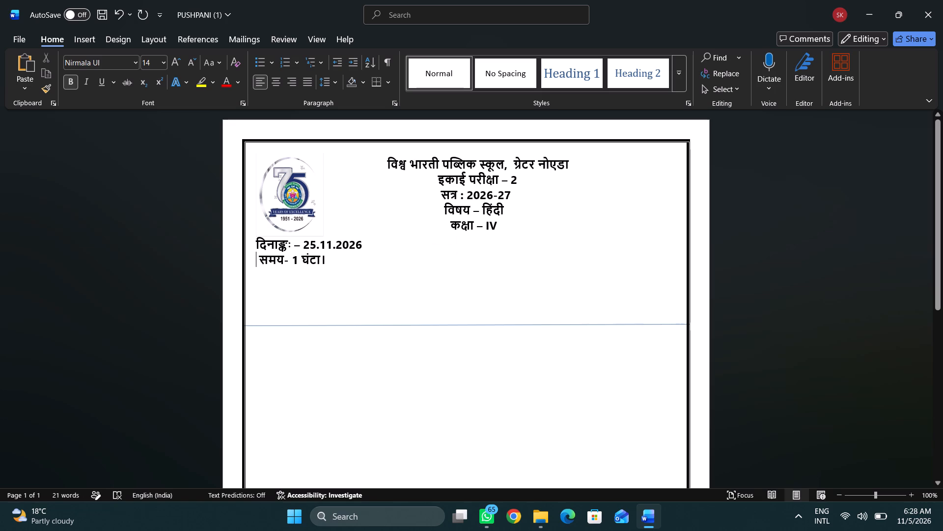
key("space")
Replace the hyphen after समय in the time line with the dash copied from the दिनाङ्कः date line, giving समय – 1 घंटा।.
triple_click(295, 246)
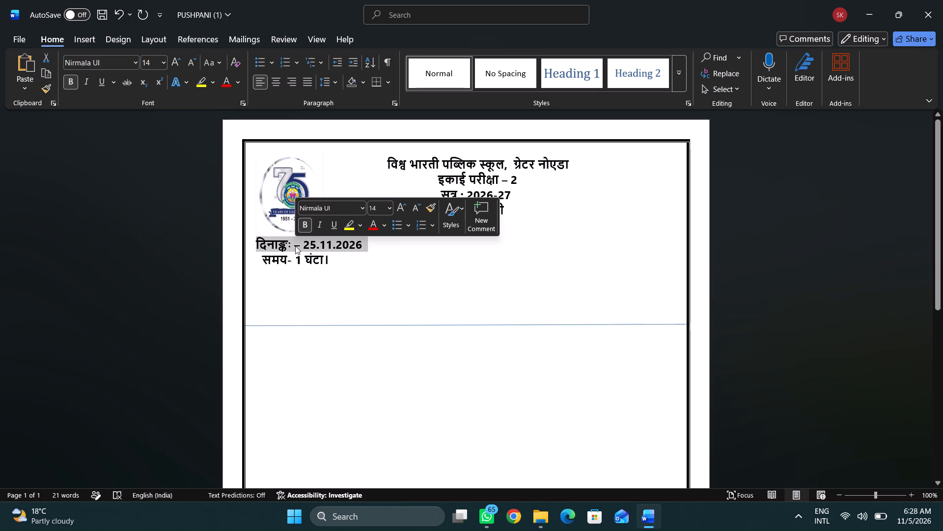
left_click(295, 239)
left_click(295, 239)
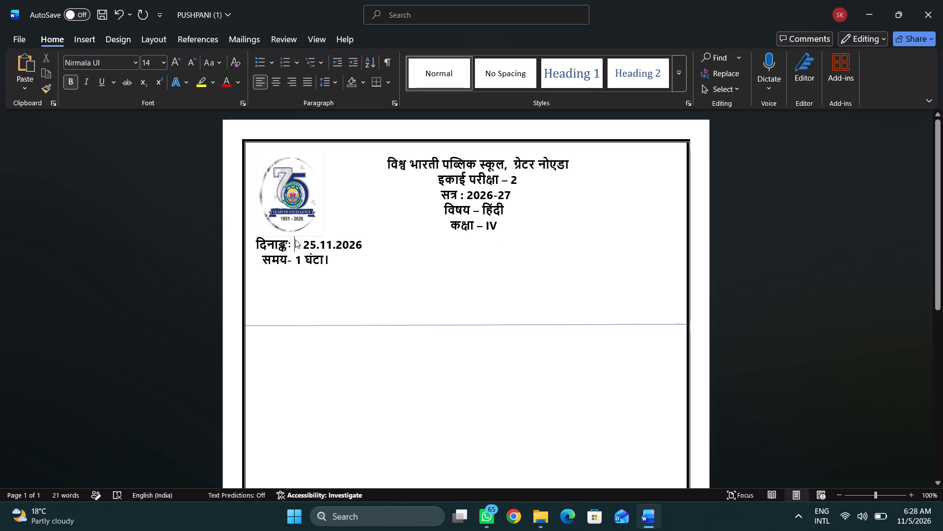
left_click(299, 242)
key("ctrl+c")
left_click(294, 260)
key("ctrl+c")
double_click(296, 243)
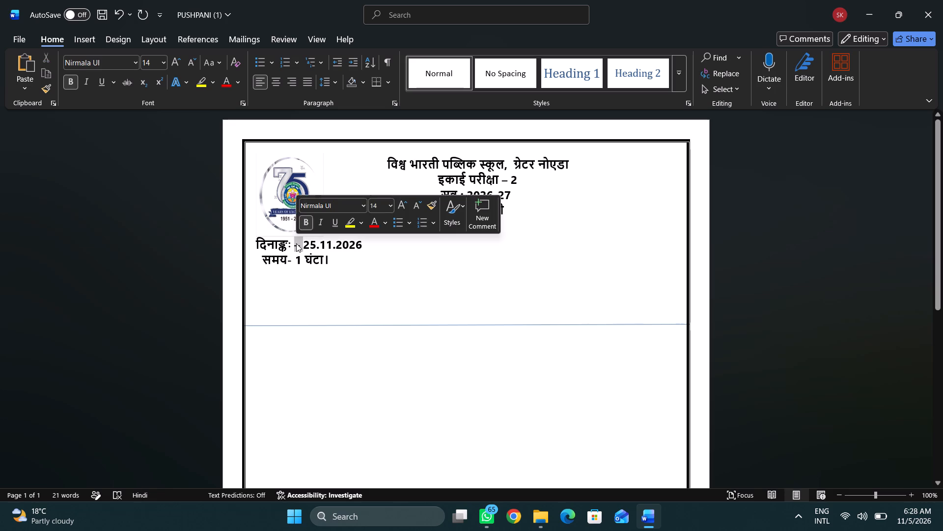
key("ctrl+c")
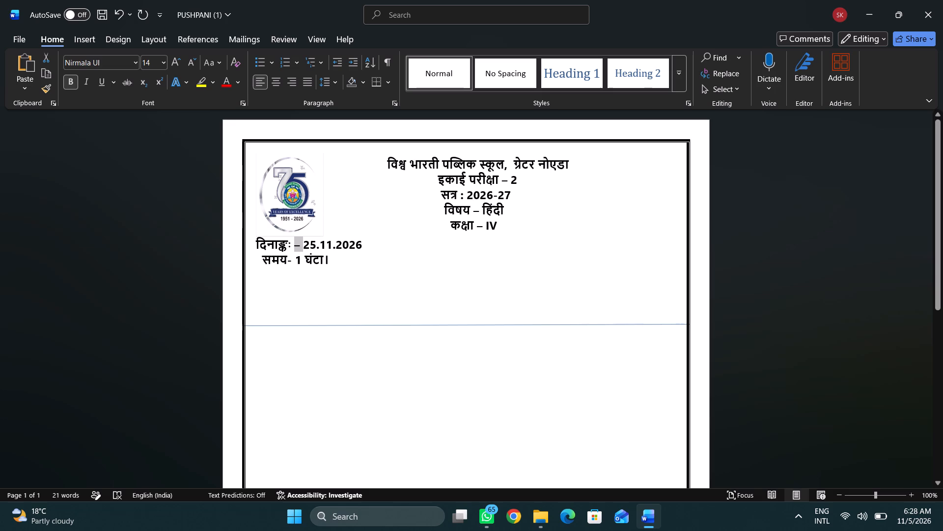
left_click(294, 258)
key("ctrl+v")
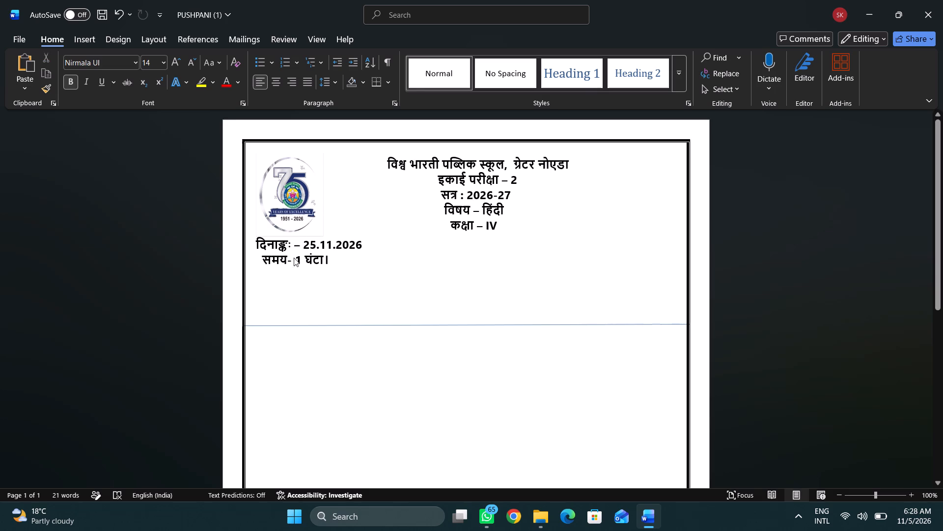
left_click(293, 261)
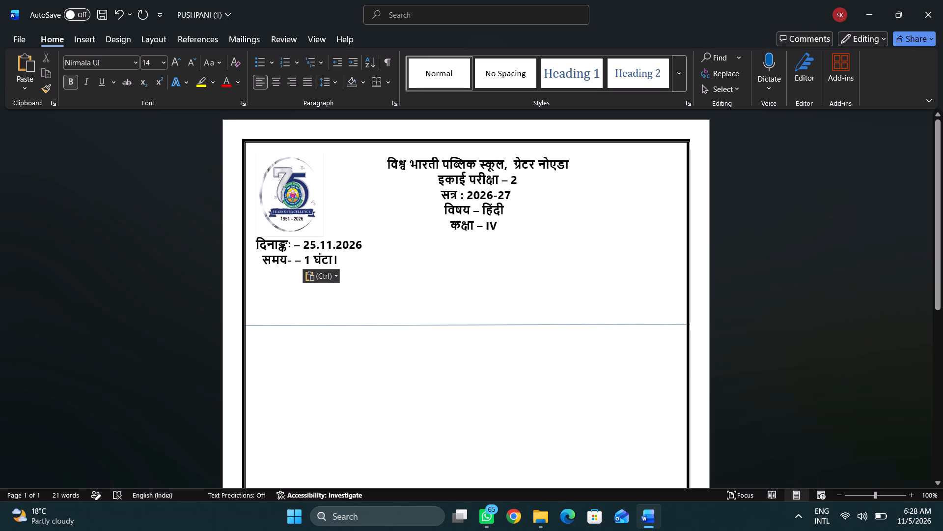
key("BackSpace")
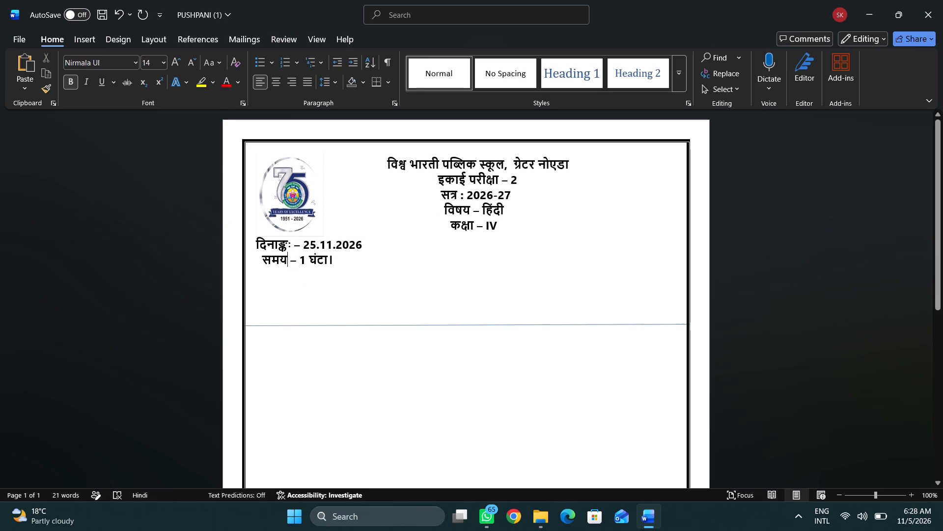
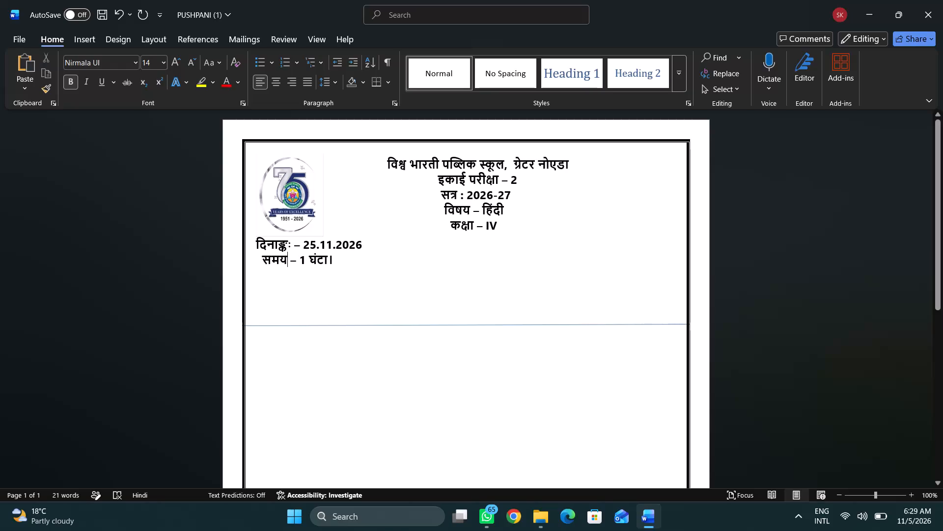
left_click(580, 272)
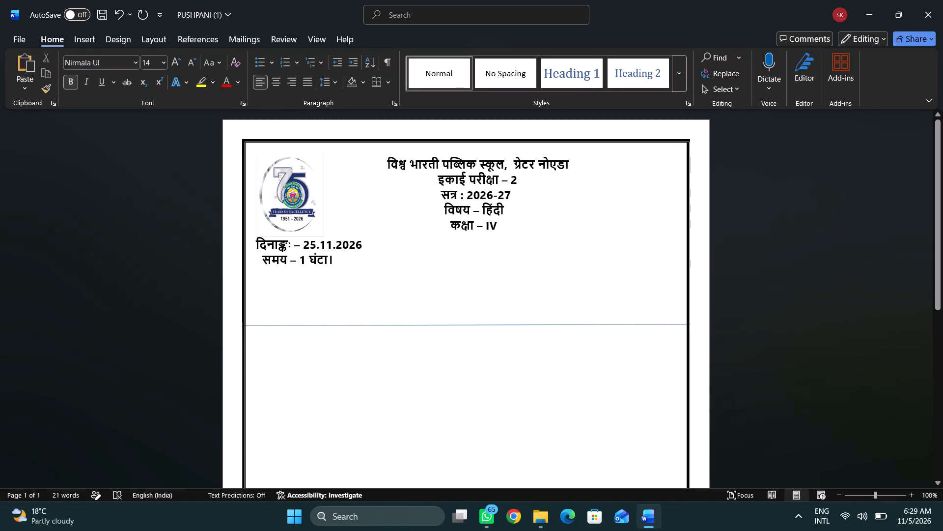
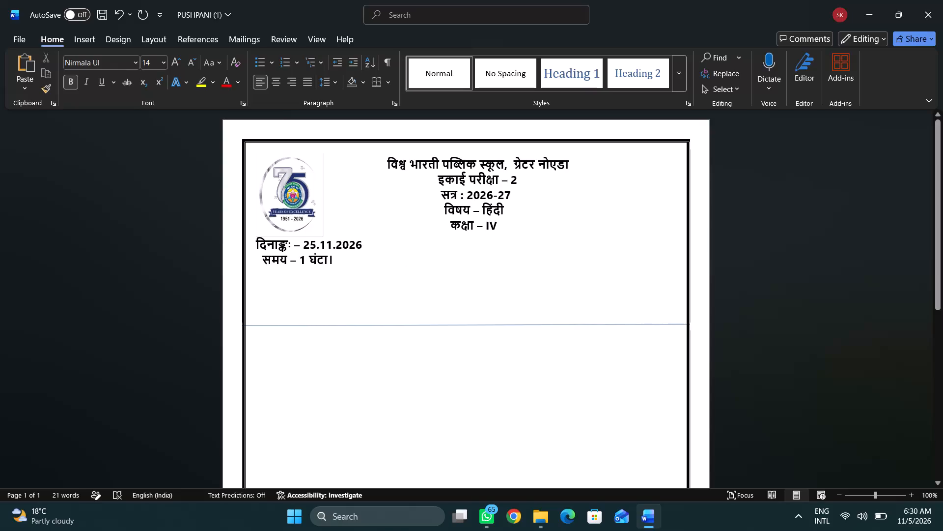
Paste the full-marks label पूर्णाङ्कः on the दिनाङ्कः date line, directly after 25.11.2026.
left_click(516, 256)
left_click(609, 241)
left_click(636, 246)
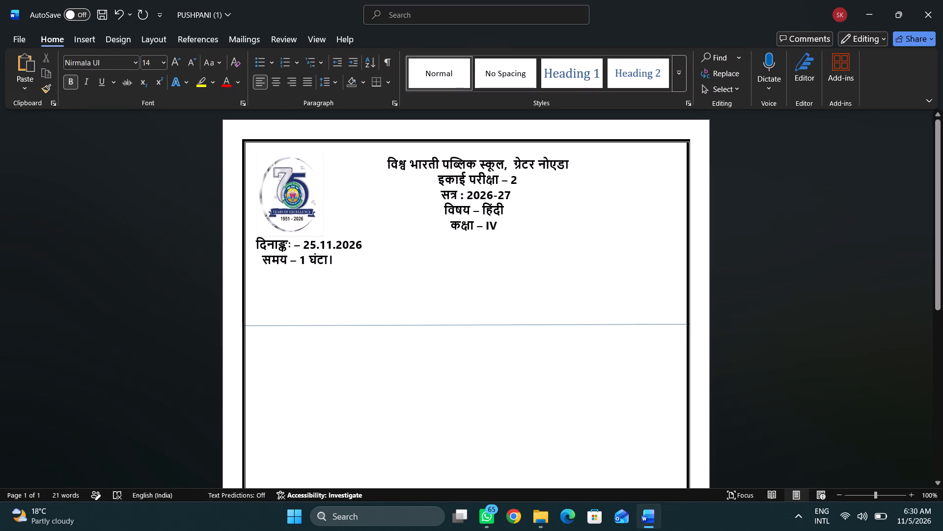
triple_click(636, 246)
left_click(636, 246)
left_click_drag(633, 247, 610, 250)
left_click(610, 250)
left_click(525, 231)
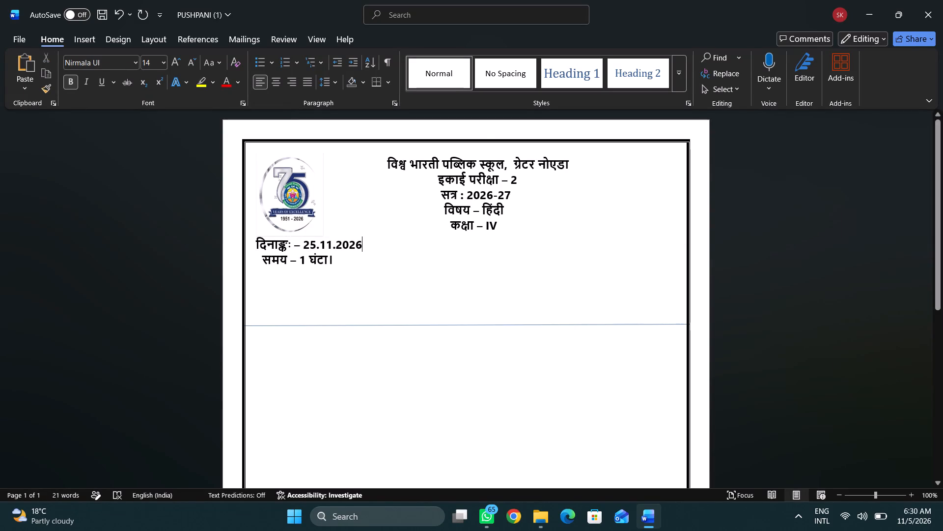
left_click(600, 239)
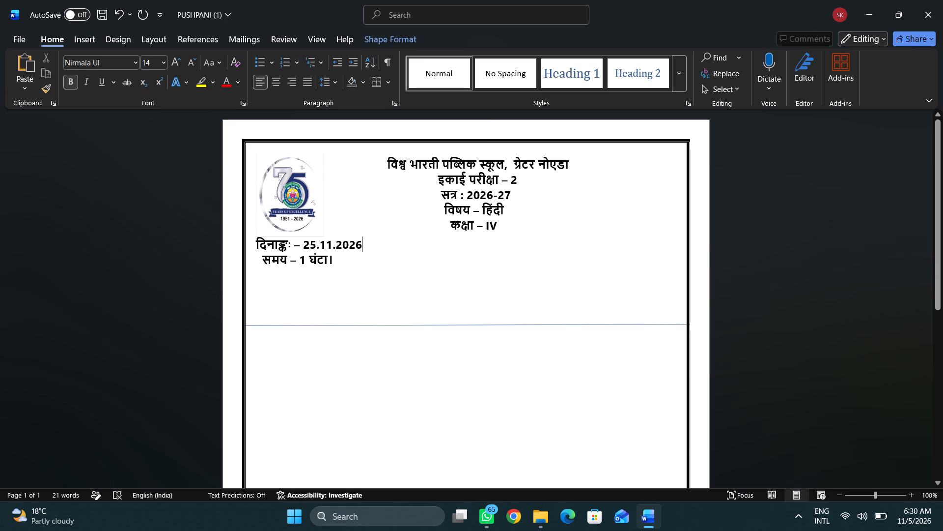
key("ctrl+v")
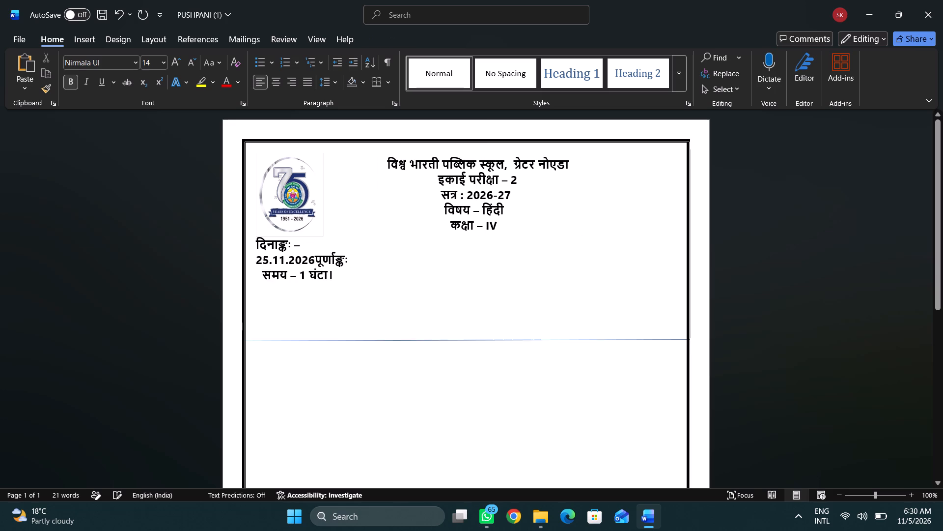
Undo the paste of पूर्णाङ्कः after 25.11.2026 in the दिनाङ्कः line, along with the deletions made to it.
key("BackSpace")
key("BackSpace")
key("BackSpace")
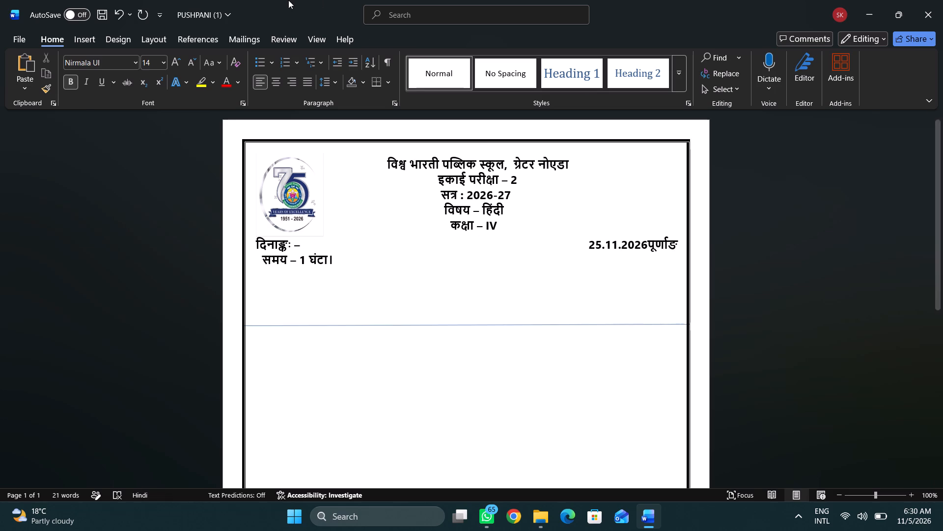
left_click(118, 9)
left_click(118, 9)
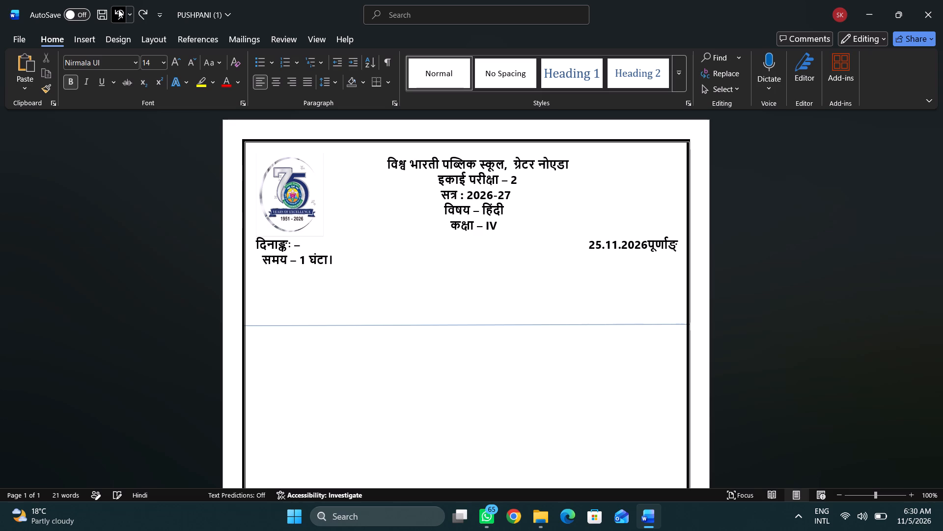
left_click(118, 9)
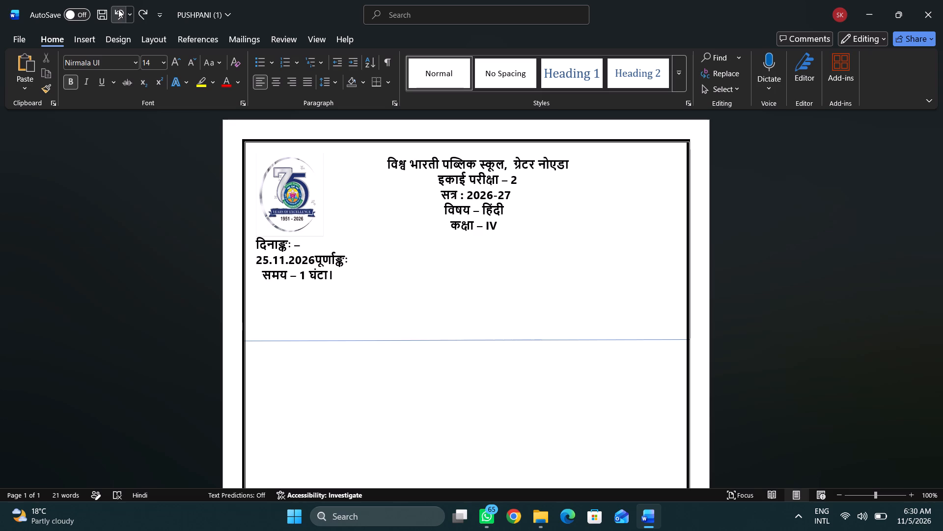
left_click(118, 9)
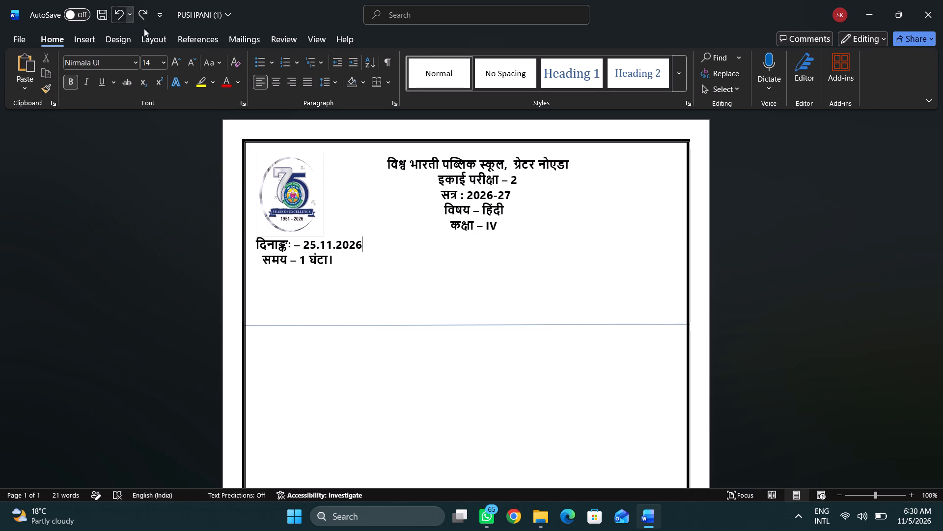
Narrow the centred school heading text box slightly by pulling in its right edge.
left_click(560, 236)
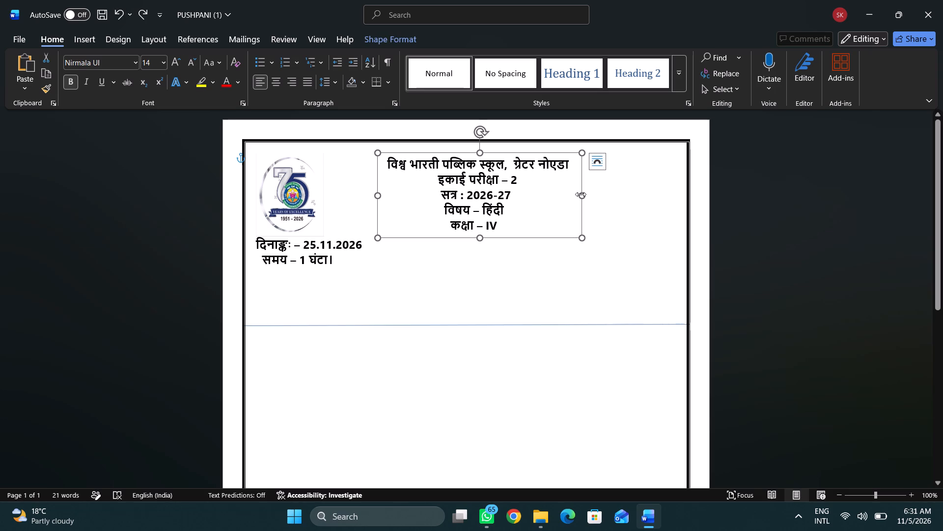
left_click_drag(582, 197, 580, 197)
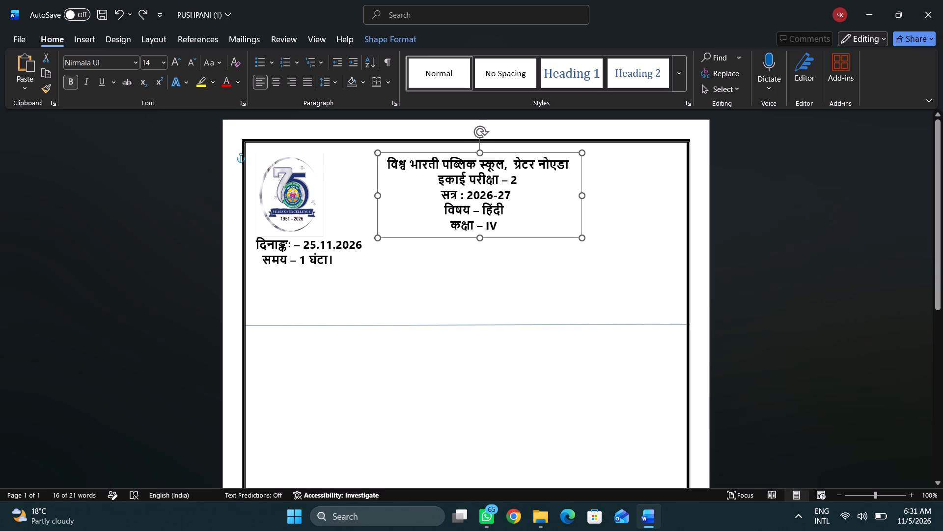
left_click_drag(580, 197, 575, 194)
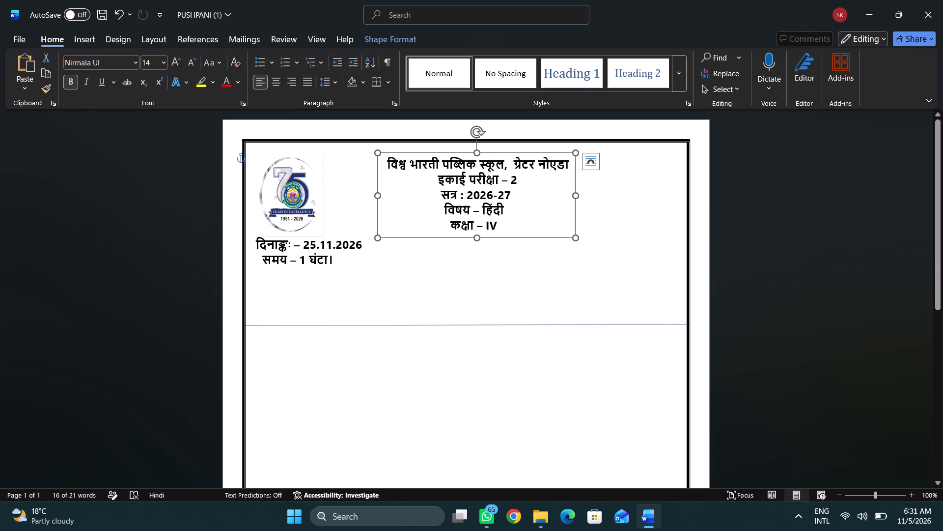
Paste पूर्णाङ्कः on the समय line after 1 घंटा। and space it across toward the right page border.
left_click(573, 253)
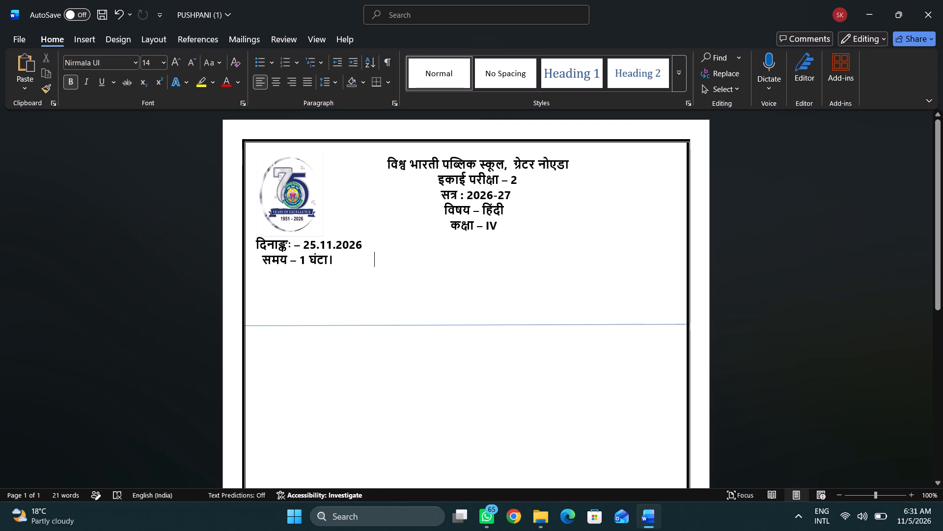
key("ctrl+v")
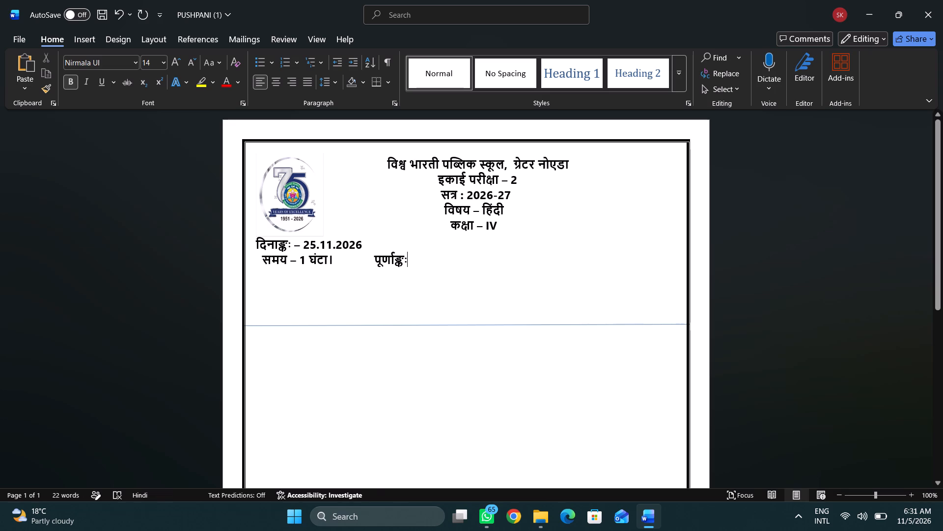
left_click(369, 261)
key("space")
key("space")
key("space")
key("space")
key("space")
key("space")
key("space")
key("space")
key("space")
key("space")
key("space")
key("space")
key("space")
key("space")
key("space")
key("space")
key("space")
key("space")
key("space")
key("space")
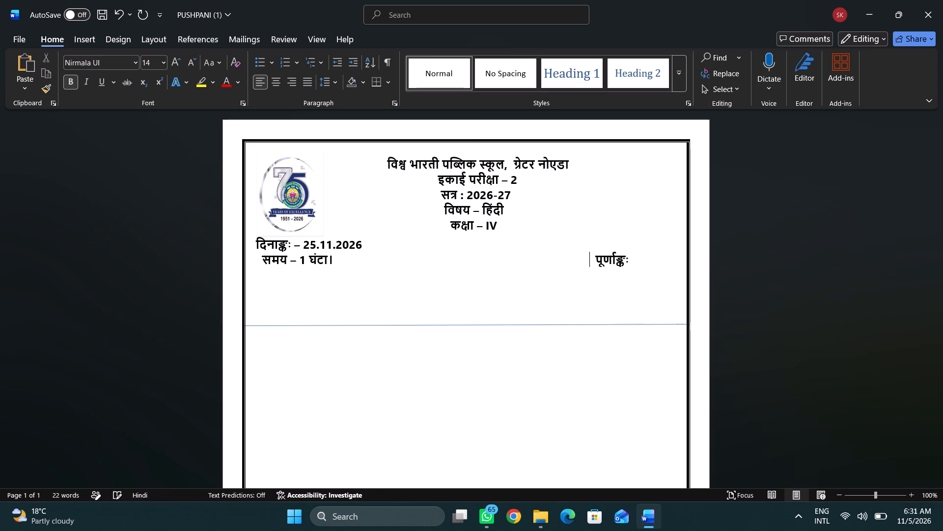
key("space")
key("space")
key("space")
key("space")
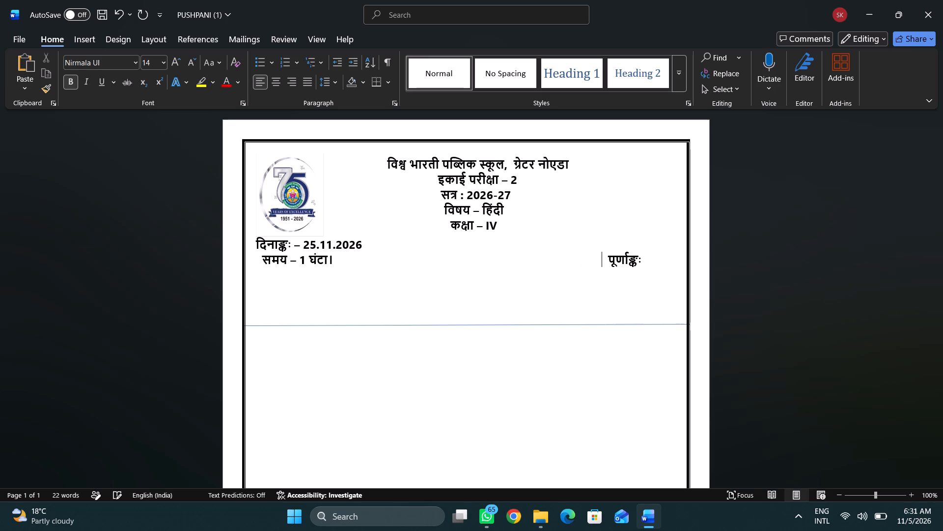
Complete the marks field as पूर्णाङ्कः –30, using the dash copied from the विषय heading line.
left_click(646, 260)
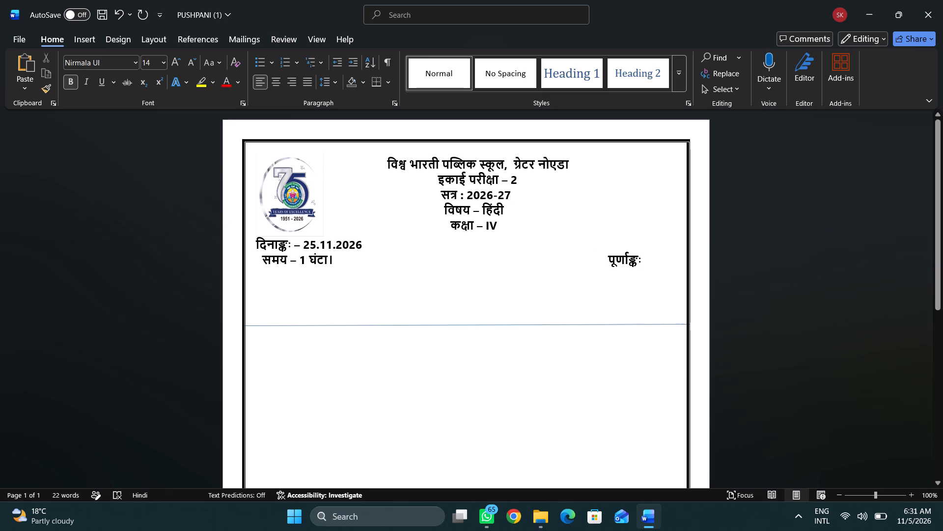
double_click(477, 210)
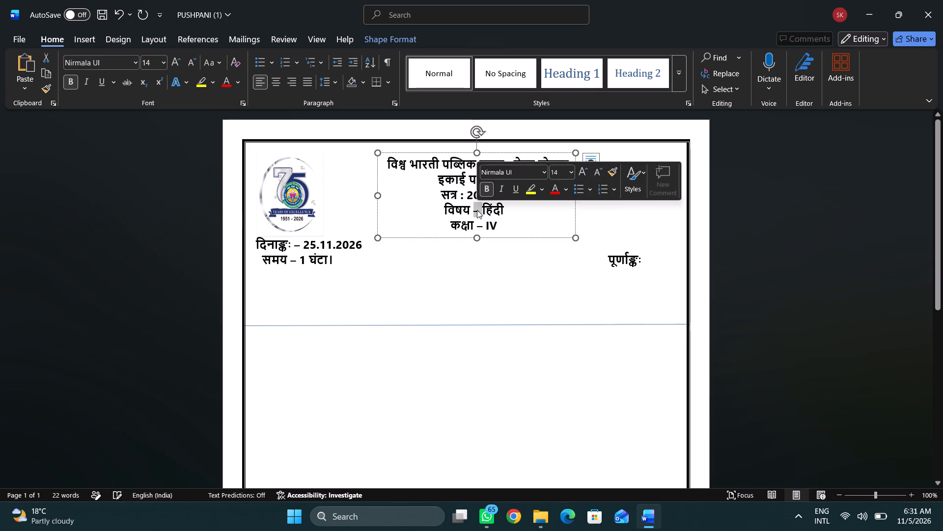
key("ctrl+c")
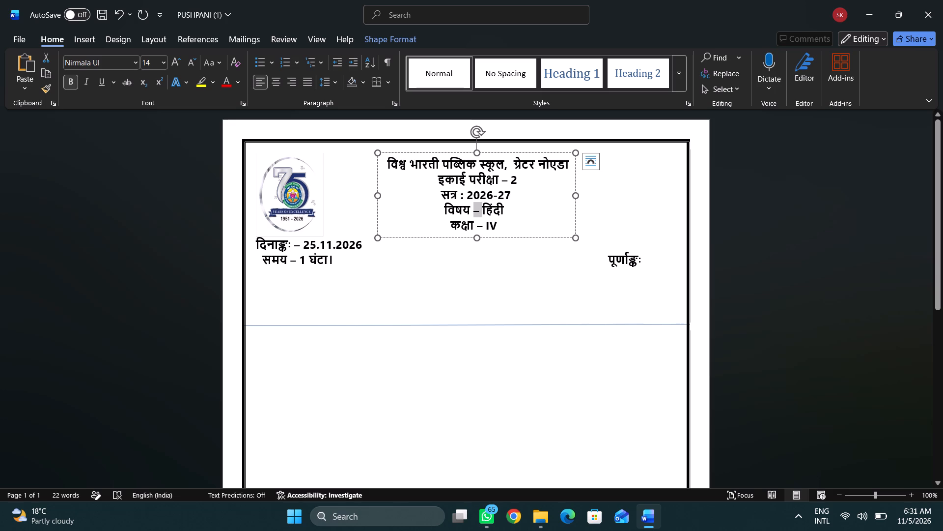
left_click(646, 259)
key("space")
key("ctrl+v")
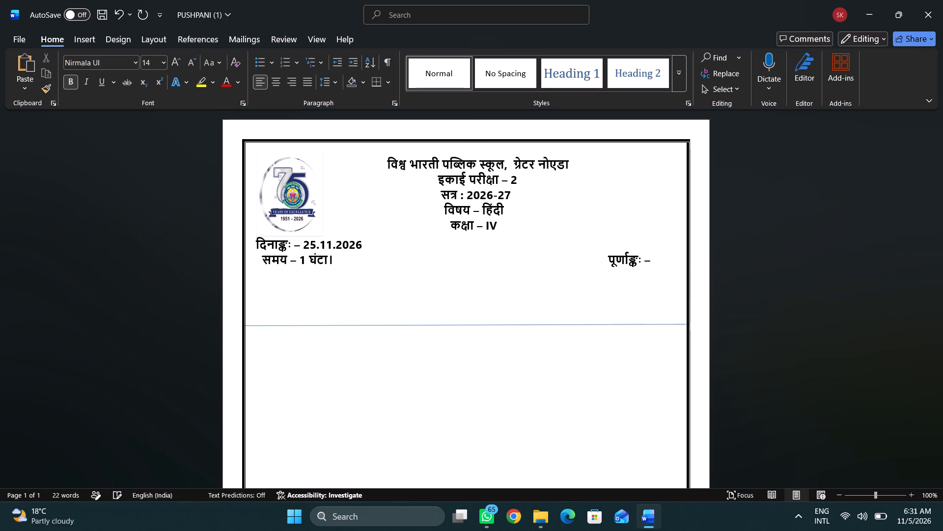
type("30")
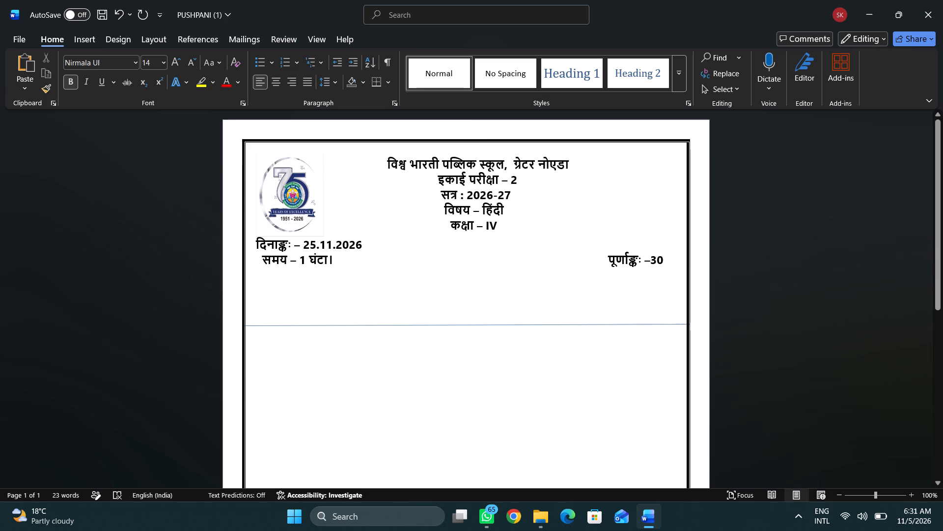
Move the horizontal divider line up to sit just beneath the समय and पूर्णाङ्कः line.
left_click(472, 324)
left_click_drag(472, 324, 481, 329)
left_click(481, 329)
left_click_drag(482, 325, 481, 322)
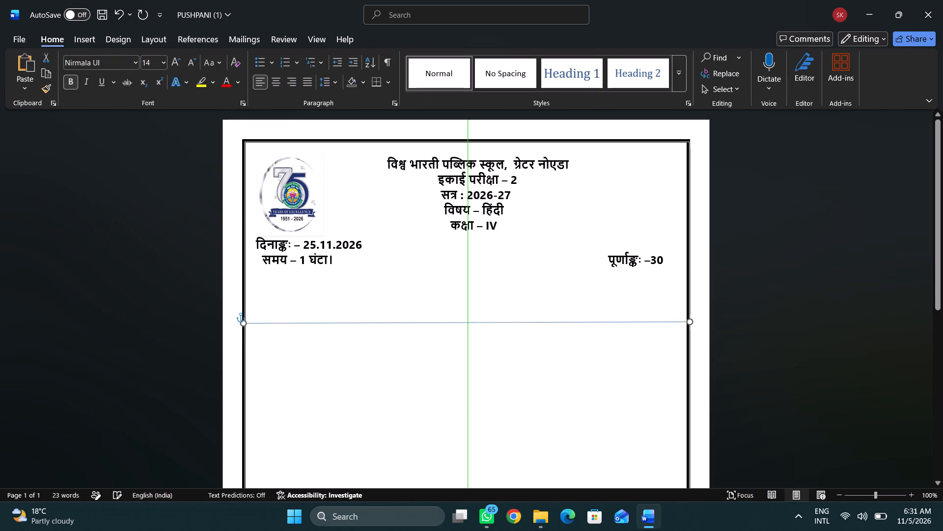
left_click_drag(481, 322, 482, 277)
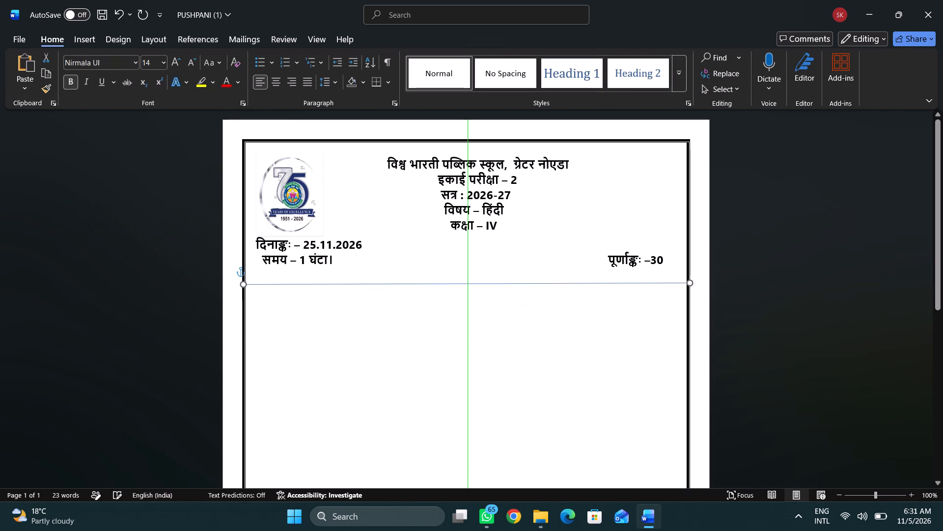
left_click_drag(482, 277, 481, 269)
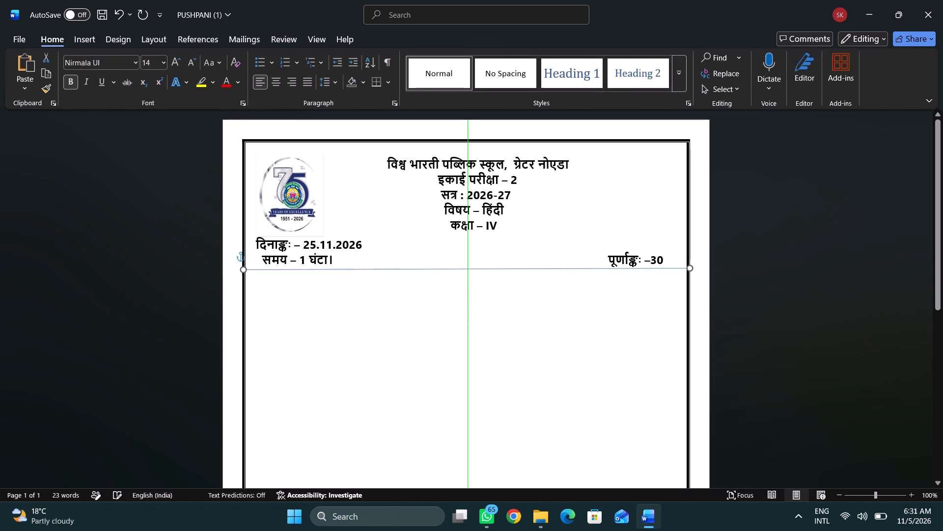
left_click_drag(481, 269, 481, 271)
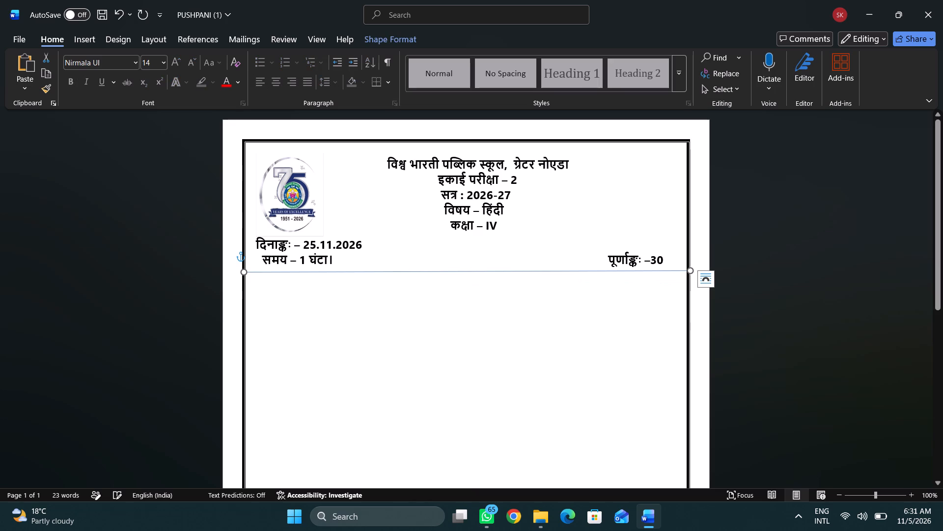
Deselect the divider line and place the text cursor in the blank page body below it.
left_click(515, 339)
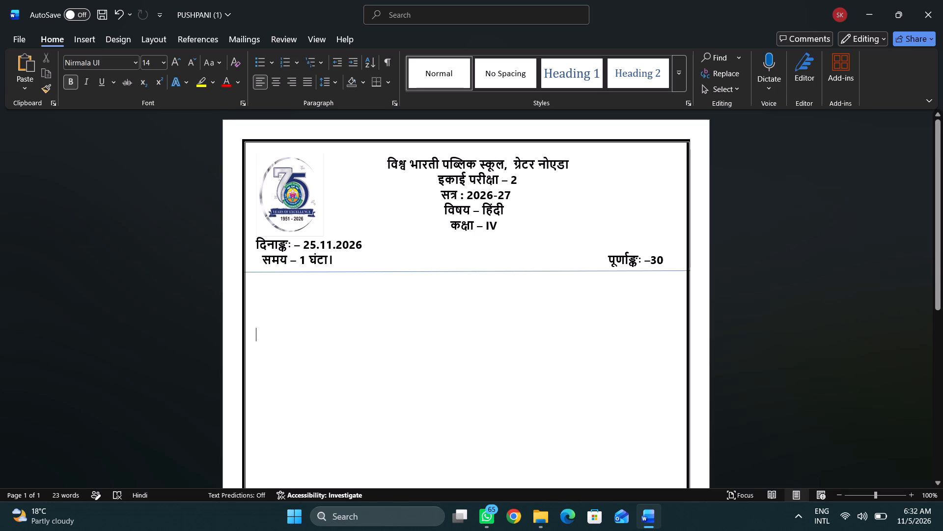
scroll(472, 317, "down", 2)
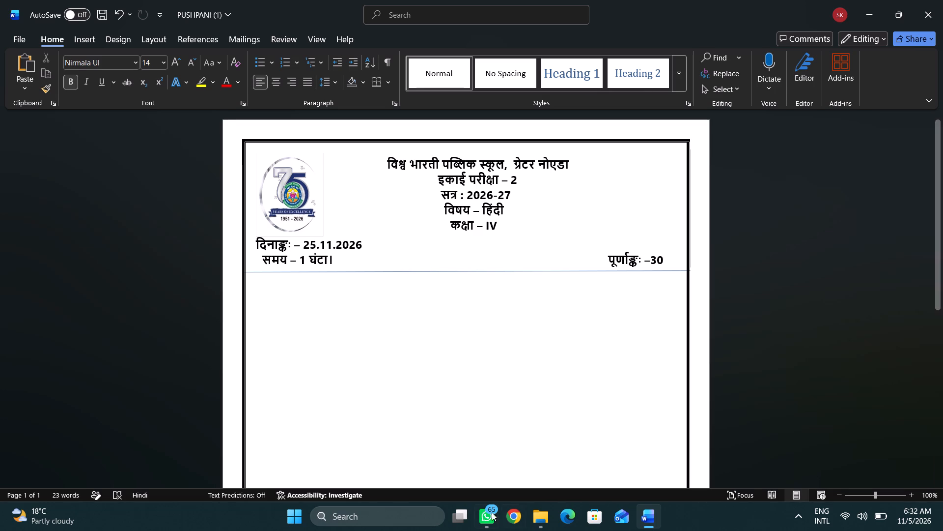
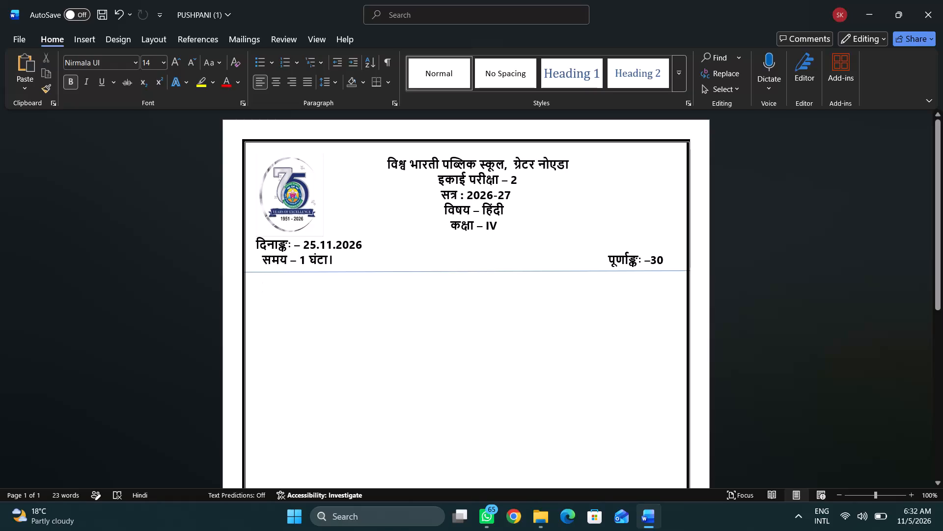
Paste the copied काव्यांश question paper text, from the पेज - 1 title through the प्र.1 options, below the header divider line.
key("ctrl+v")
scroll(261, 292, "up", 5)
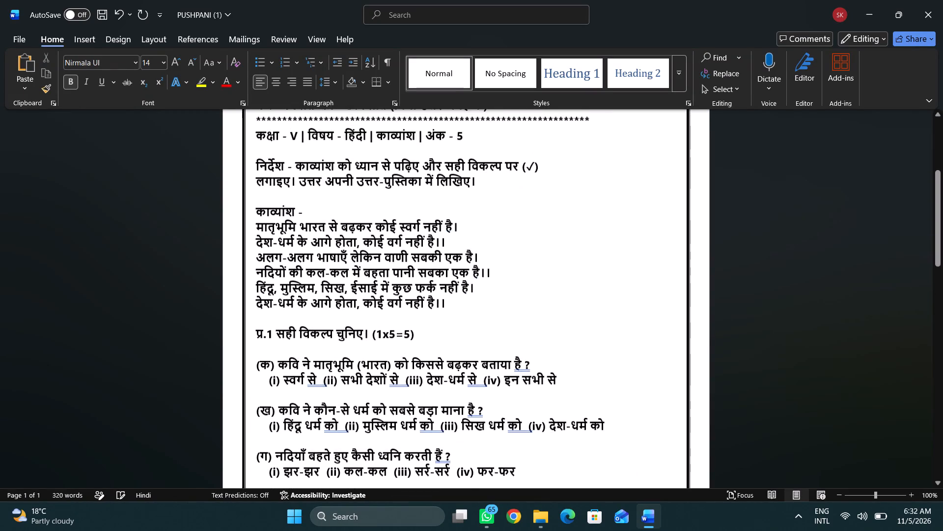
scroll(261, 292, "up", 2)
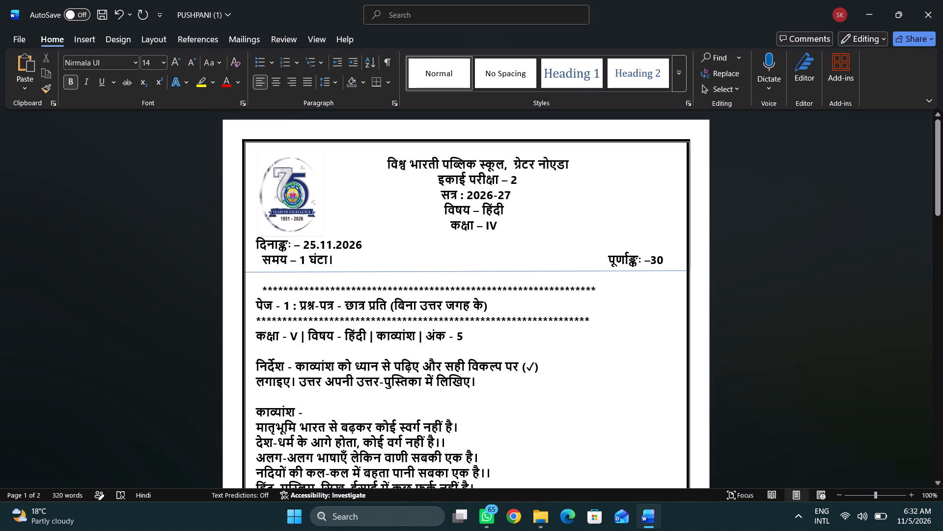
Place the cursor at the end of the pasted कक्षा - V | विषय - हिंदी | काव्यांश | अंक - 5 line.
left_click(475, 335)
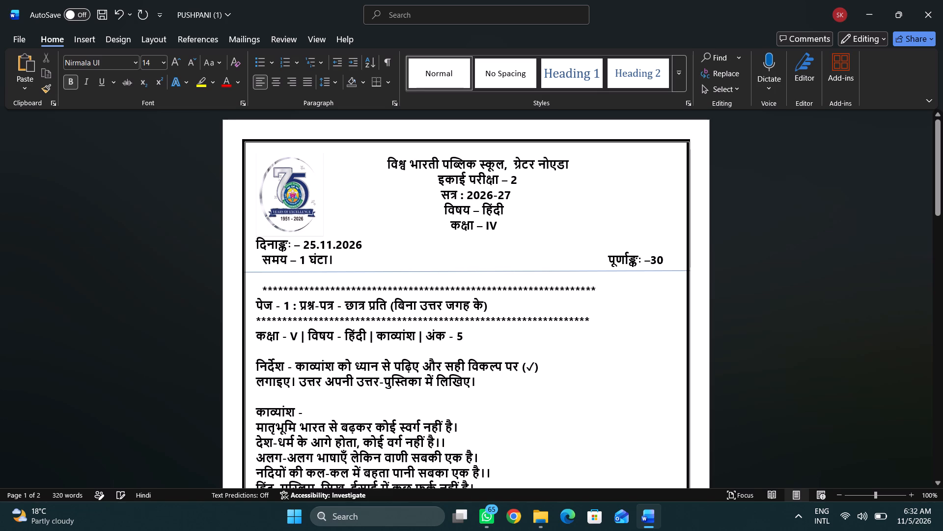
Delete the कक्षा - V | विषय - हिंदी | काव्यांश | अंक - 5 line and the asterisk row above it, down to one asterisk.
key("BackSpace")
key("BackSpace")
key("BackSpace")
key("BackSpace")
key("BackSpace")
key("BackSpace")
key("BackSpace")
key("BackSpace")
key("BackSpace")
key("BackSpace")
key("BackSpace")
key("BackSpace")
key("BackSpace")
key("BackSpace")
key("BackSpace")
key("BackSpace")
key("BackSpace")
key("BackSpace")
key("BackSpace")
key("BackSpace")
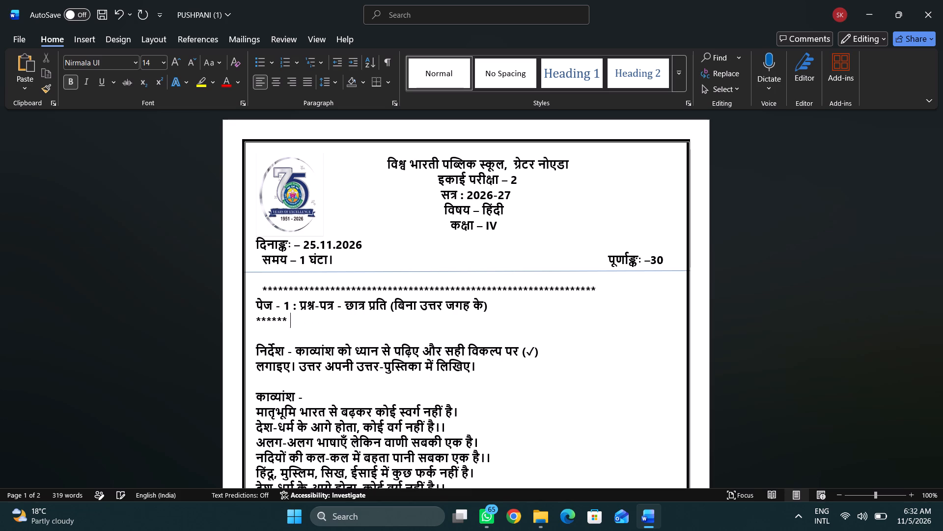
key("BackSpace")
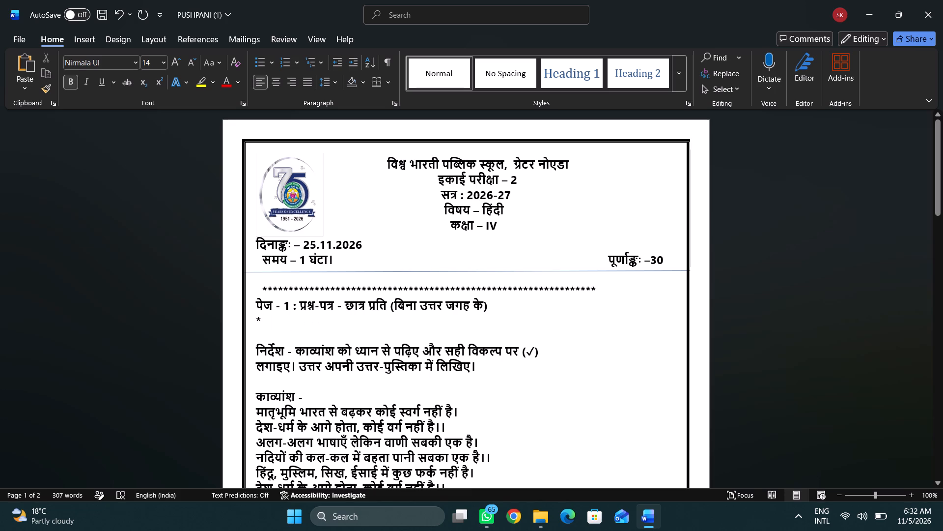
Trim the page title line back to पेज - 1 : प्रश्न- by deleting everything after that hyphen.
left_click(506, 311)
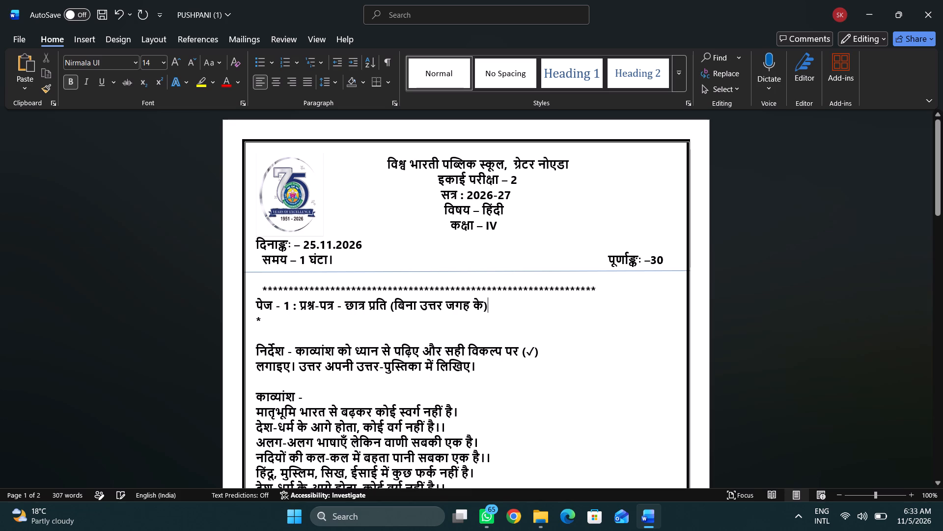
key("BackSpace")
key("BackSpace")
key("BackSpace")
key("BackSpace")
key("BackSpace")
key("BackSpace")
key("BackSpace")
key("BackSpace")
key("BackSpace")
key("BackSpace")
key("BackSpace")
key("BackSpace")
key("BackSpace")
key("BackSpace")
key("BackSpace")
key("BackSpace")
key("BackSpace")
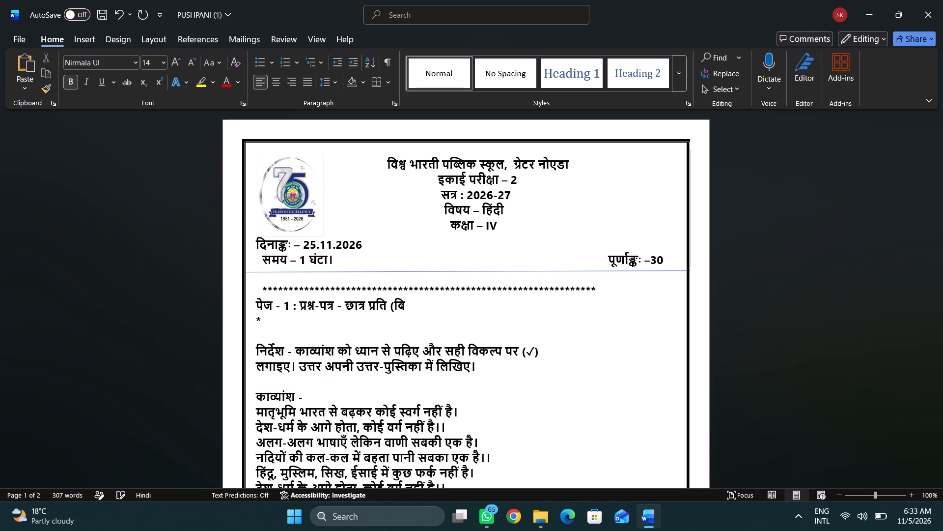
key("BackSpace")
key("BackSpace")
key("BackSpace")
key("BackSpace")
key("BackSpace")
key("BackSpace")
key("BackSpace")
key("BackSpace")
key("BackSpace")
key("BackSpace")
key("BackSpace")
key("BackSpace")
key("BackSpace")
key("BackSpace")
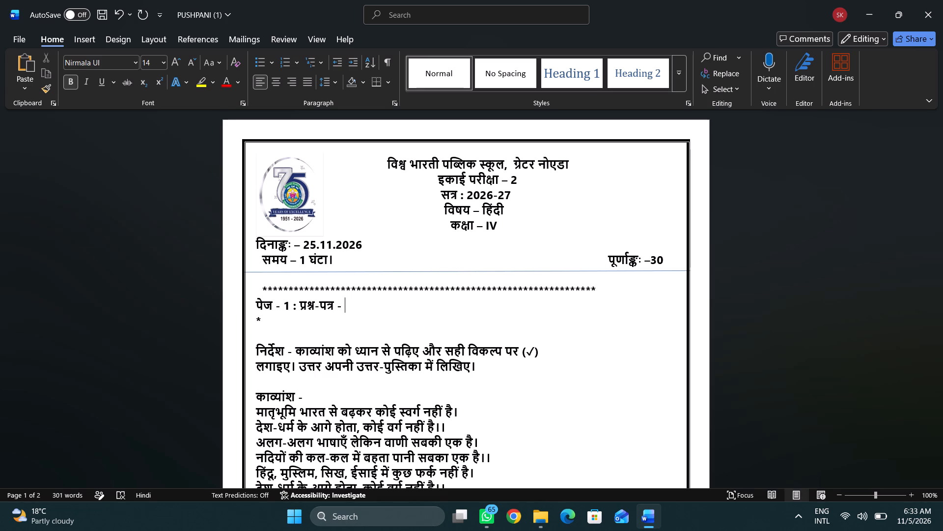
key("BackSpace")
key("BackSpace")
key("BackSpace")
key("BackSpace")
key("BackSpace")
key("BackSpace")
key("BackSpace")
Delete the lone asterisk on the line below पेज - 1 : प्रश्न-.
left_click(268, 321)
key("BackSpace")
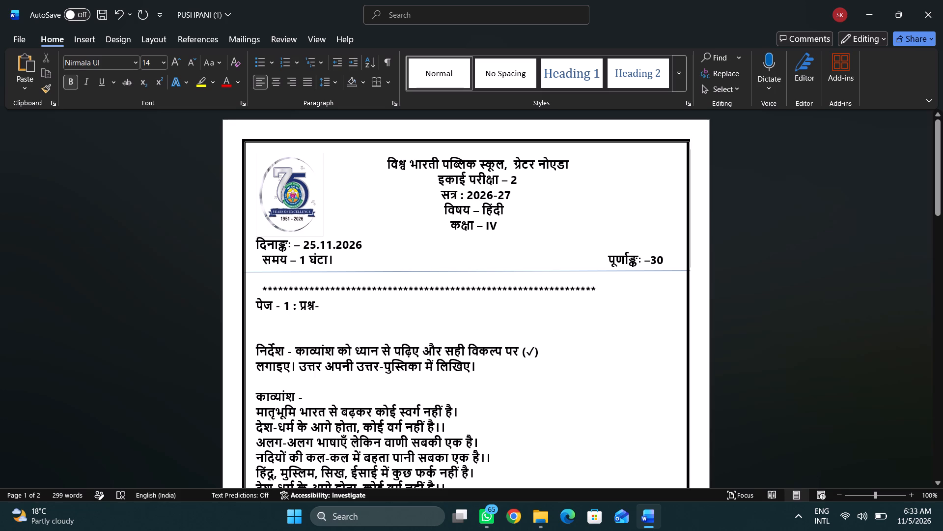
Delete the word पेज and the full asterisk row above it, keeping - 1 : प्रश्न- beneath the divider line.
left_click(272, 303)
key("BackSpace")
key("BackSpace")
key("BackSpace")
key("BackSpace")
key("BackSpace")
key("BackSpace")
key("BackSpace")
key("BackSpace")
key("BackSpace")
key("BackSpace")
key("BackSpace")
key("BackSpace")
key("BackSpace")
key("BackSpace")
key("BackSpace")
key("BackSpace")
key("BackSpace")
key("BackSpace")
key("BackSpace")
key("BackSpace")
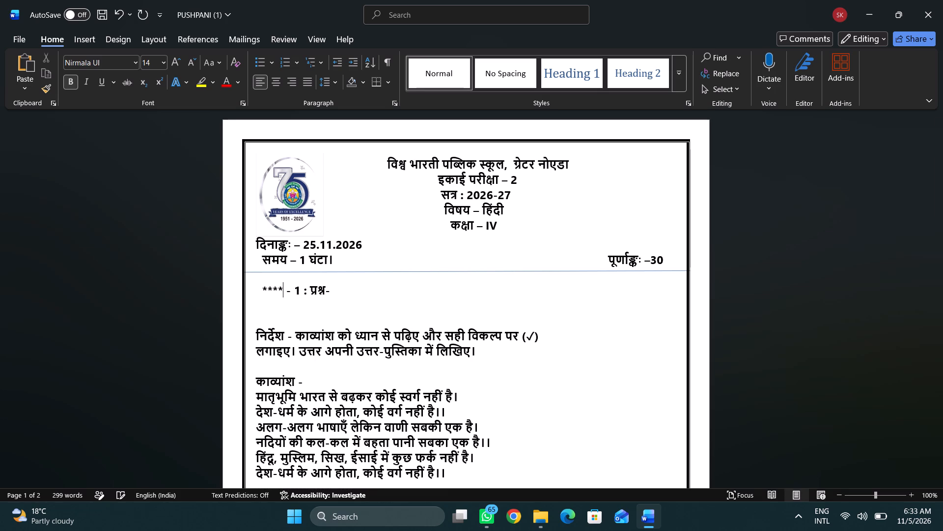
key("BackSpace")
key("BackSpace")
key("BackSpace")
key("BackSpace")
key("BackSpace")
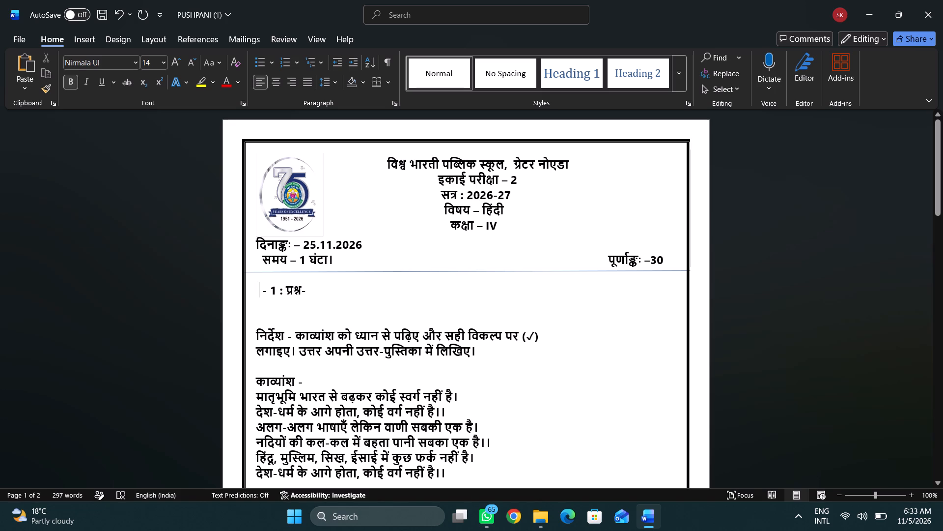
Remove the empty lines above निर्देश and join it onto the - 1 : प्रश्न- line, separated by two spaces.
left_click(256, 334)
key("BackSpace")
key("BackSpace")
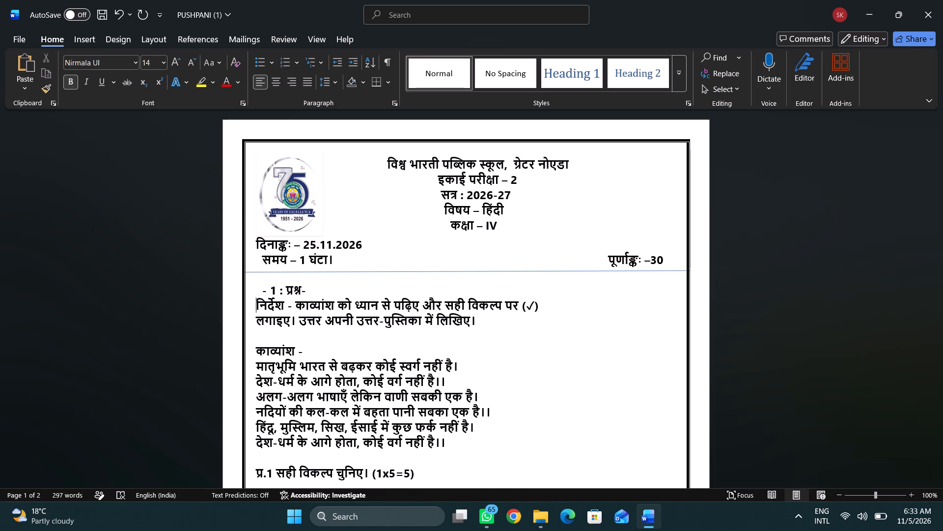
key("BackSpace")
key("space")
key("space")
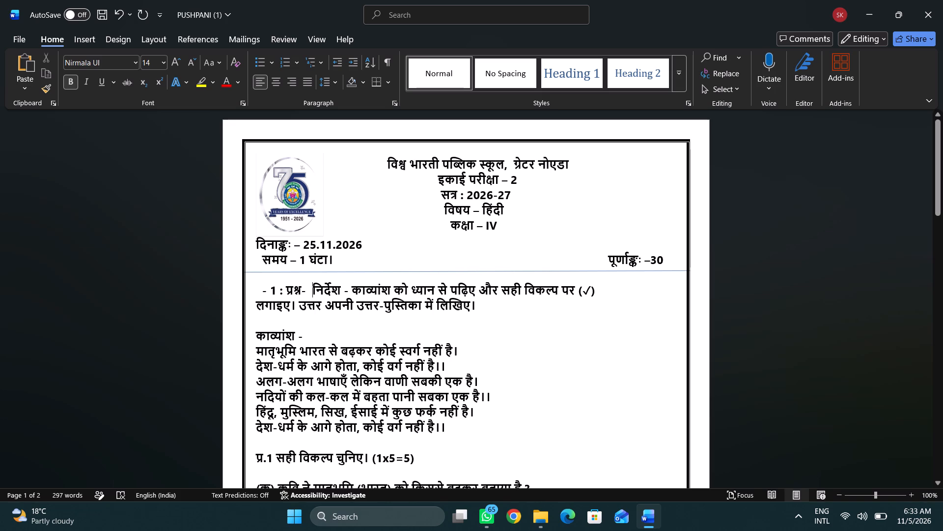
Space the (1x5=5) marks on the प्र.1 सही विकल्प चुनिए। line across to the right page border.
left_click(480, 306)
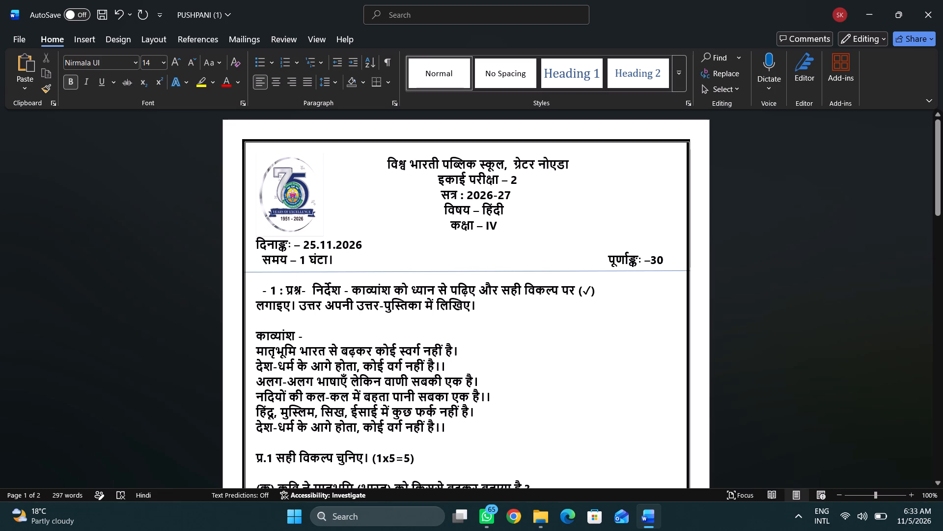
left_click(480, 310)
scroll(526, 365, "down", 1)
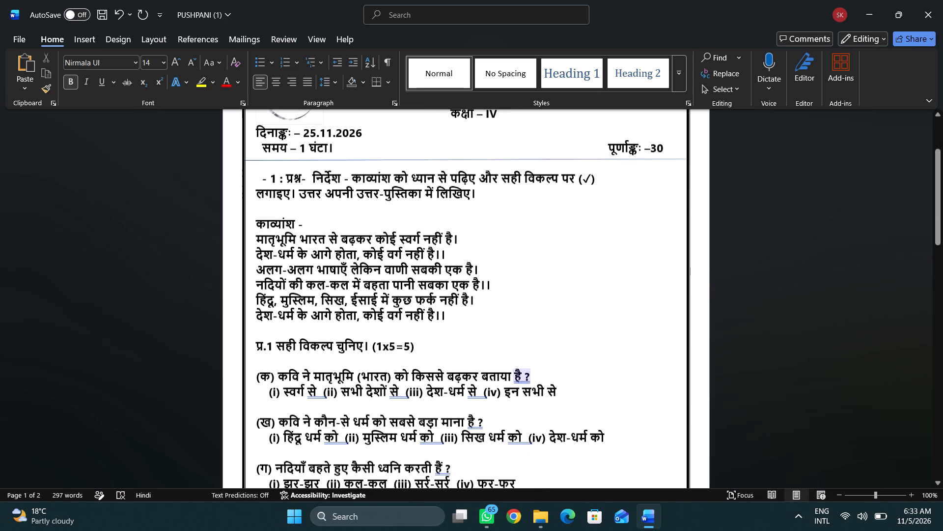
scroll(526, 365, "down", 1)
left_click(371, 277)
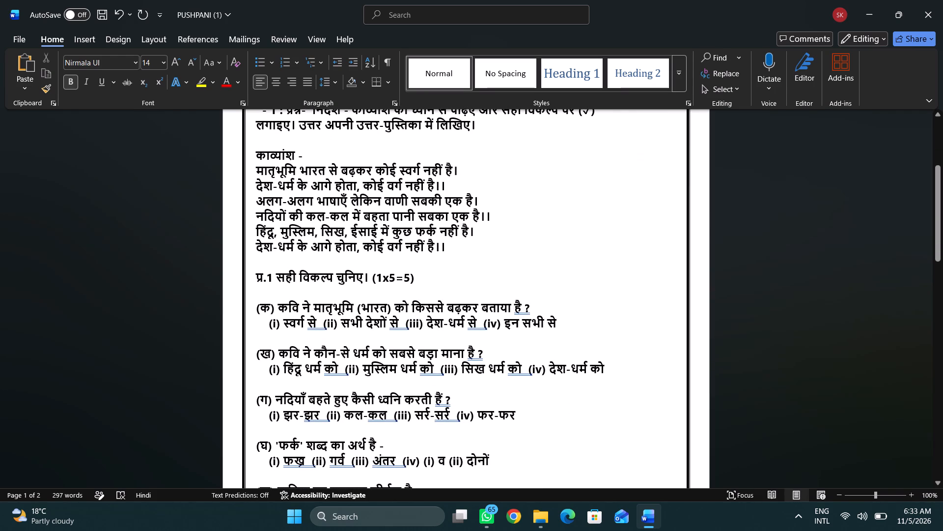
key("space")
key("space")
key("space")
key("space")
key("space")
key("space")
key("space")
key("space")
key("space")
key("space")
key("space")
key("space")
key("space")
key("space")
key("space")
key("space")
key("space")
key("space")
key("space")
key("space")
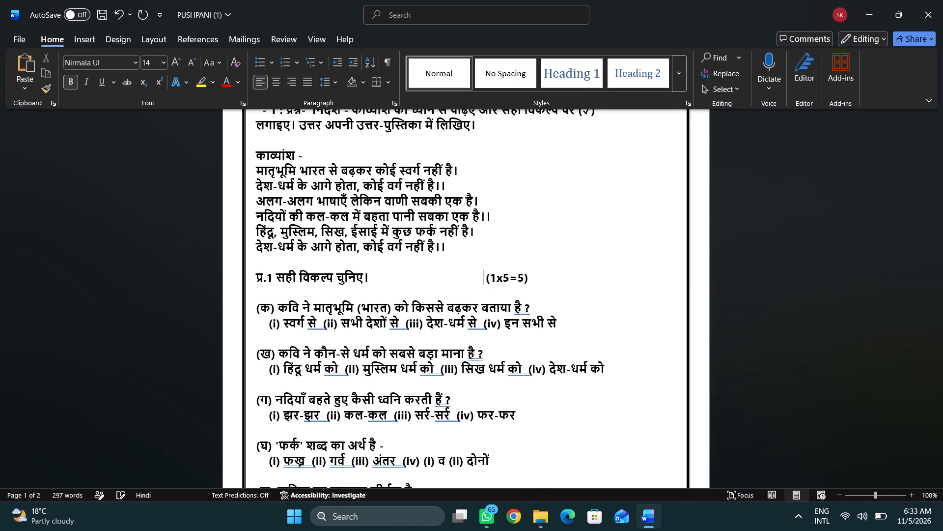
key("space")
key("space")
key("space")
key("space")
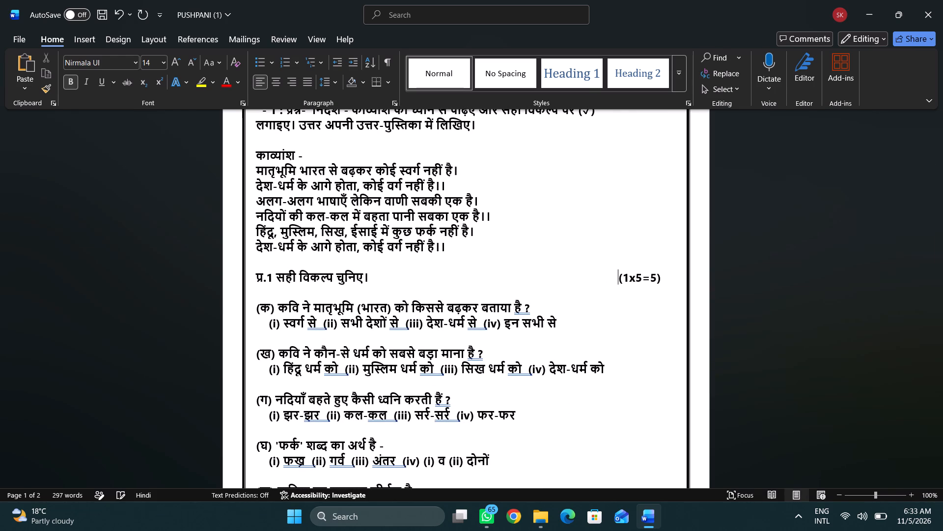
key("space")
key("space")
key("space")
key("space")
key("space")
key("space")
key("BackSpace")
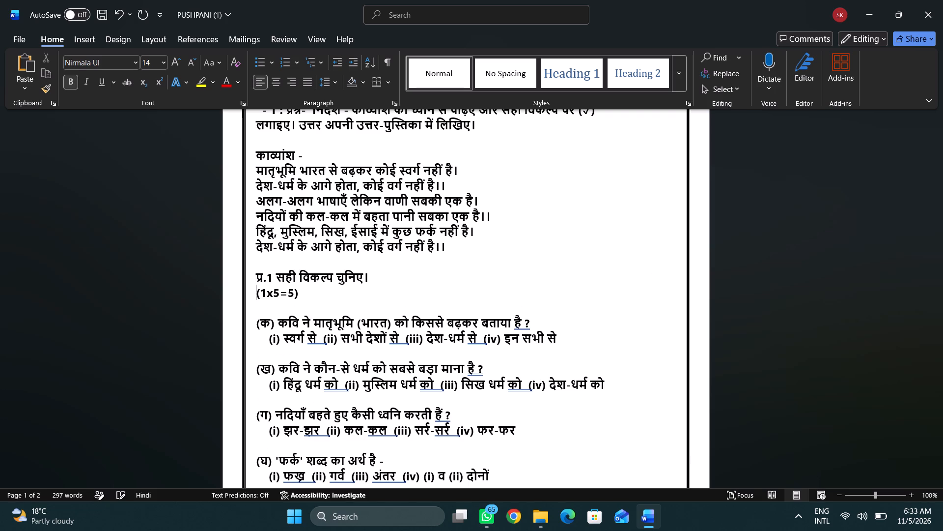
Copy .1 सही विकल्प चुनिए। with its spaced (1x5=5) marks from the प्र.1 line and paste it before पर (✓) in the निर्देश line.
scroll(406, 289, "up", 2)
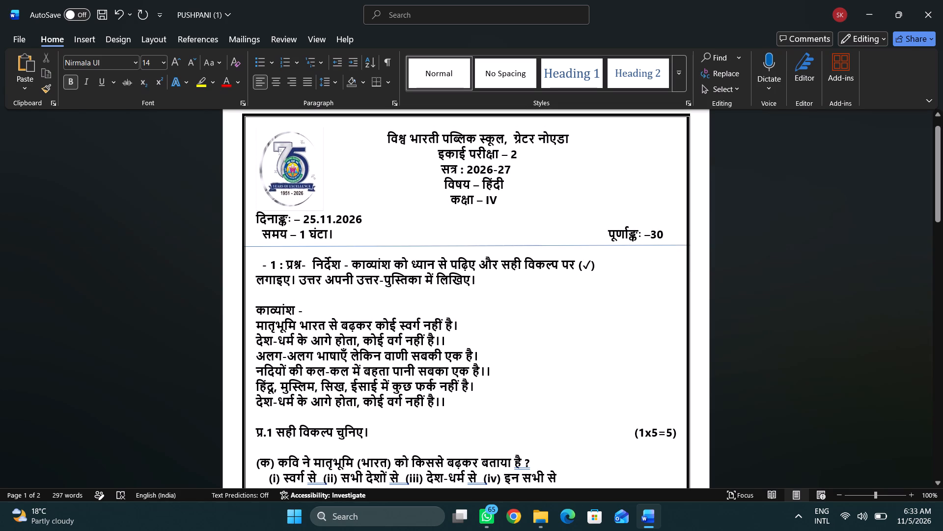
scroll(404, 310, "down", 1)
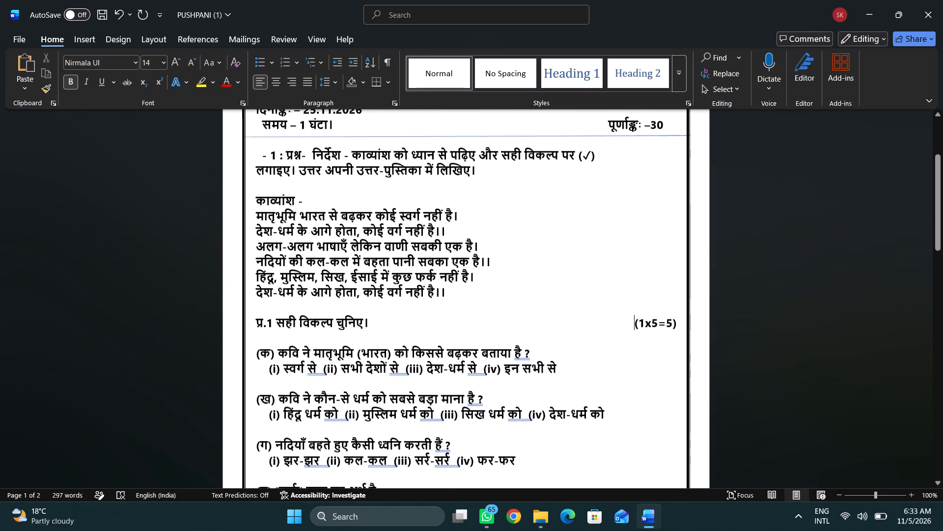
scroll(404, 310, "down", 1)
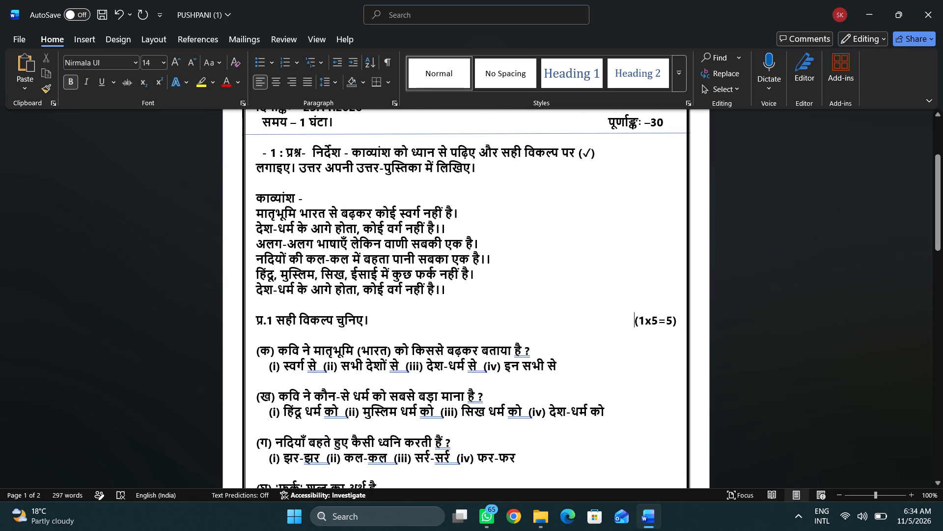
left_click_drag(272, 321, 294, 326)
left_click_drag(294, 326, 276, 320)
left_click_drag(276, 320, 252, 321)
triple_click(252, 321)
left_click_drag(252, 321, 431, 321)
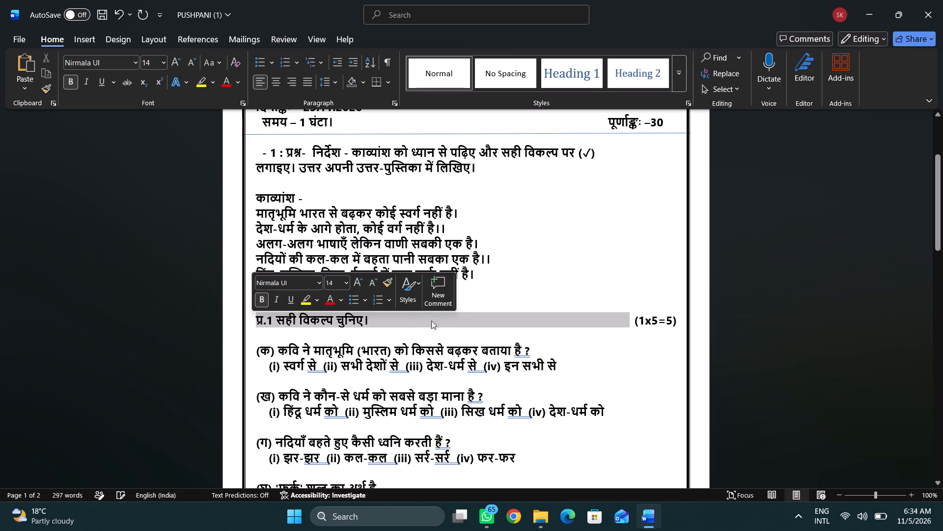
left_click_drag(431, 321, 601, 295)
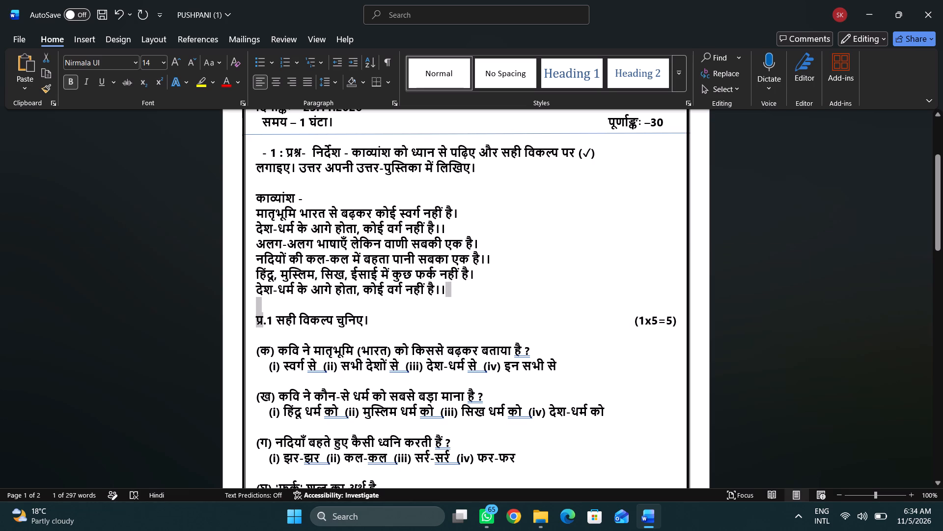
left_click(260, 321)
left_click_drag(256, 321, 346, 316)
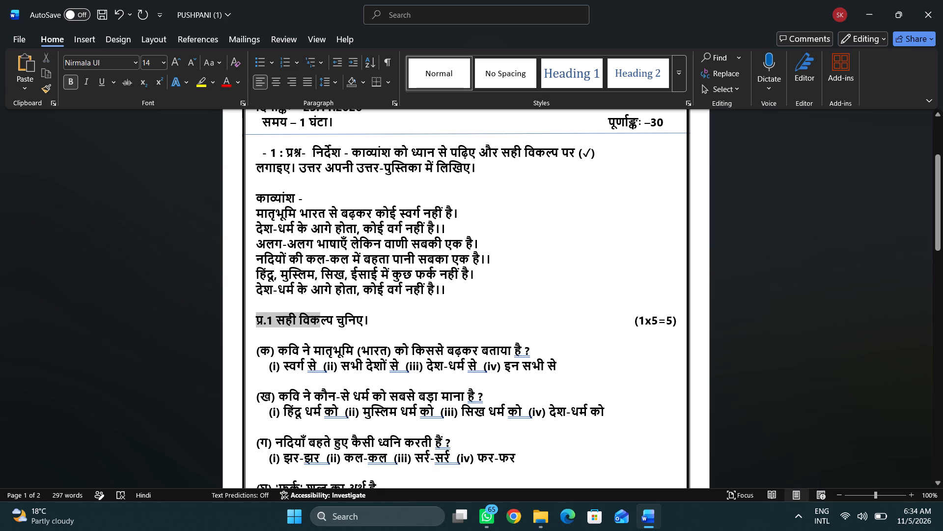
left_click_drag(346, 316, 618, 309)
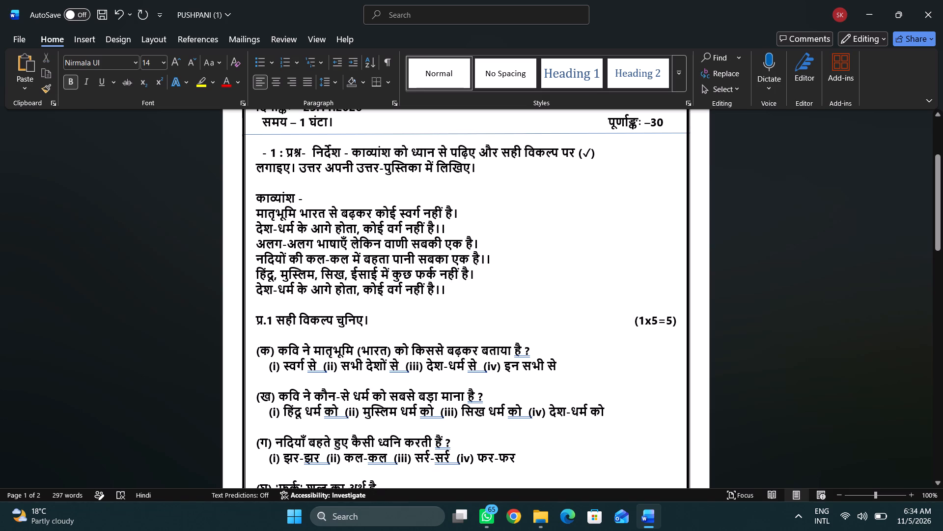
left_click_drag(262, 324, 444, 311)
left_click_drag(444, 311, 742, 324)
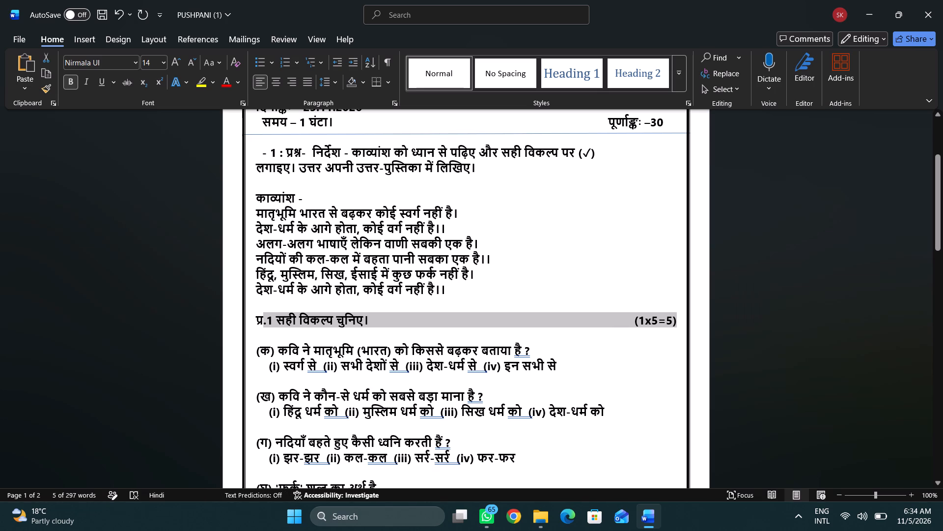
key("ctrl+c")
scroll(742, 324, "up", 1)
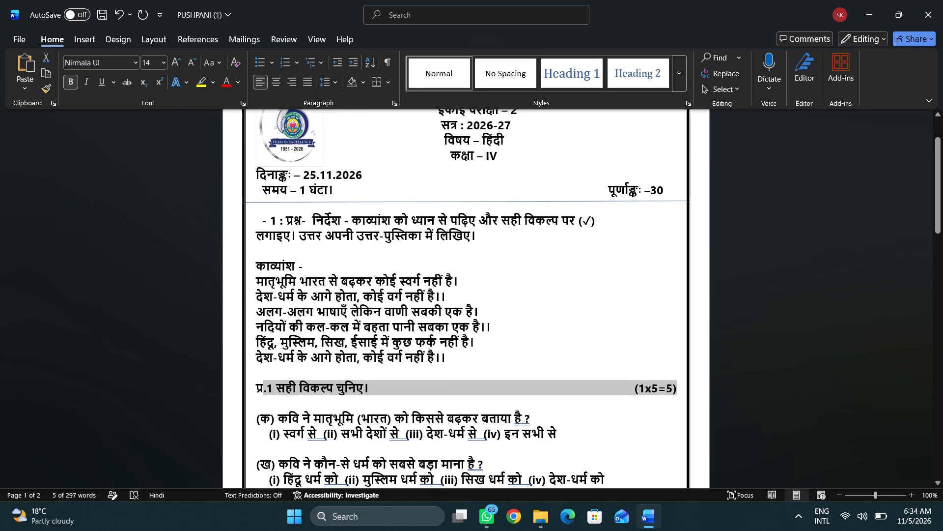
left_click(562, 220)
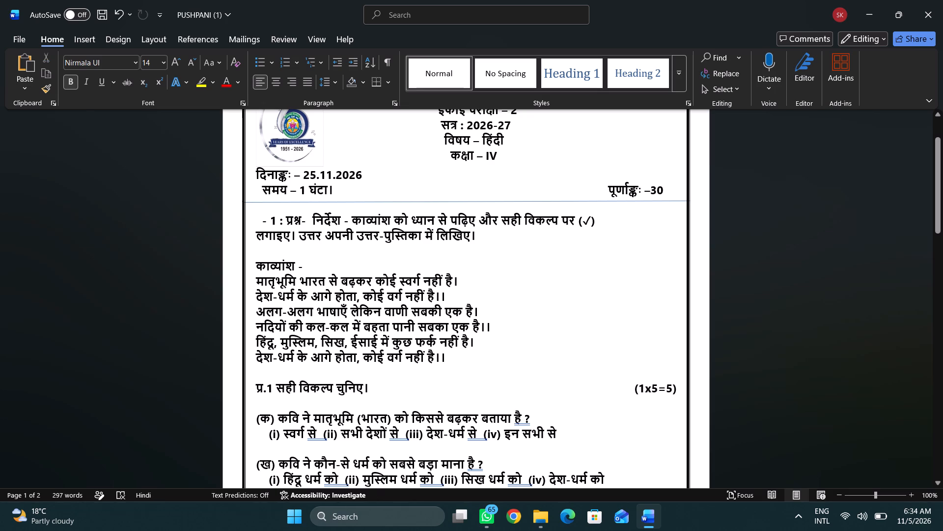
key("ctrl+v")
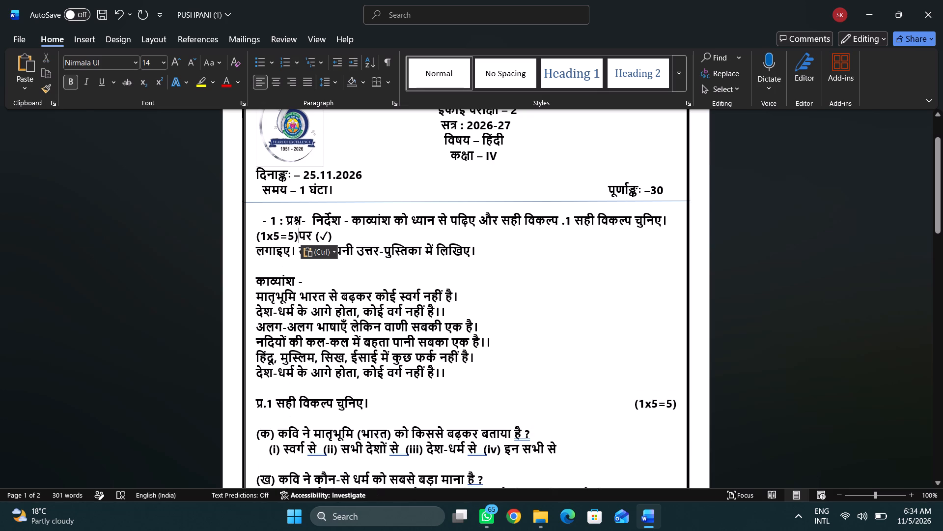
Delete the .1 before सही विकल्प चुनिए। in the निर्देश line.
left_click(572, 220)
key("BackSpace")
key("BackSpace")
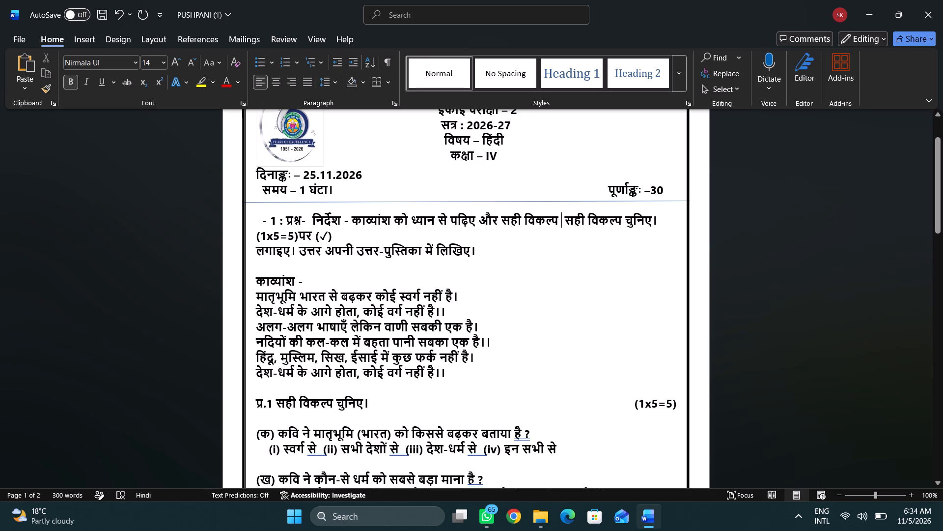
Delete पर (✓) लगाइए। उत्तर अपनी उत्तर-पुस्तिका में लिखिए। from the निर्देश text, keeping (1x5=5) with its closing bracket at the end.
left_click(489, 245)
key("BackSpace")
key("BackSpace")
key("BackSpace")
key("BackSpace")
key("BackSpace")
key("BackSpace")
key("BackSpace")
key("BackSpace")
key("BackSpace")
key("BackSpace")
key("BackSpace")
key("BackSpace")
key("BackSpace")
key("BackSpace")
key("BackSpace")
key("BackSpace")
key("BackSpace")
key("BackSpace")
key("BackSpace")
key("BackSpace")
key("BackSpace")
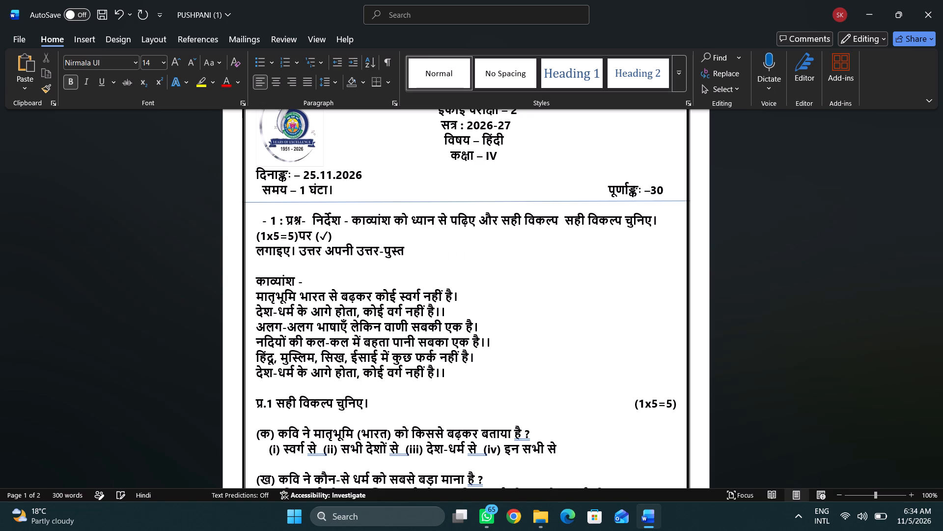
key("BackSpace")
key("BackSpace")
key("BackSpace")
key("BackSpace")
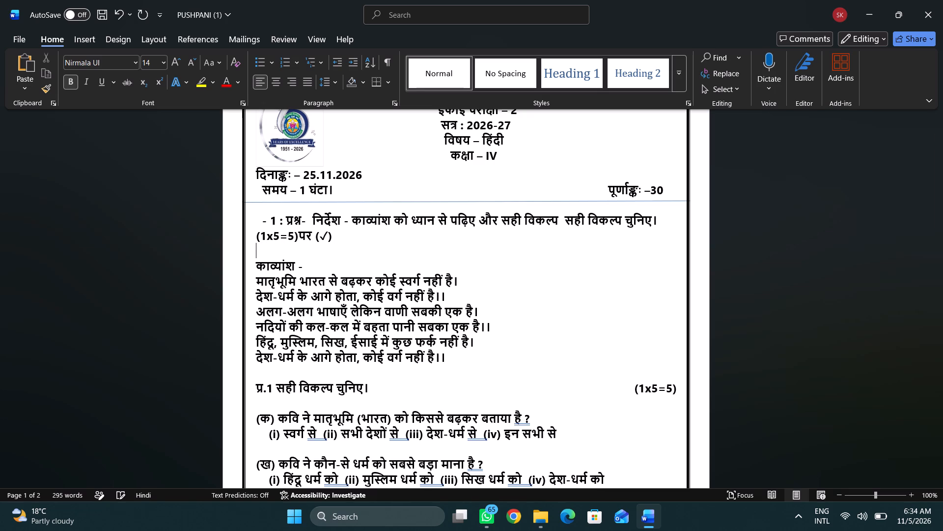
key("BackSpace")
key("BackSpace")
key("BackSpace")
key("BackSpace")
key("BackSpace")
key("BackSpace")
key("BackSpace")
key("BackSpace")
left_click(115, 10)
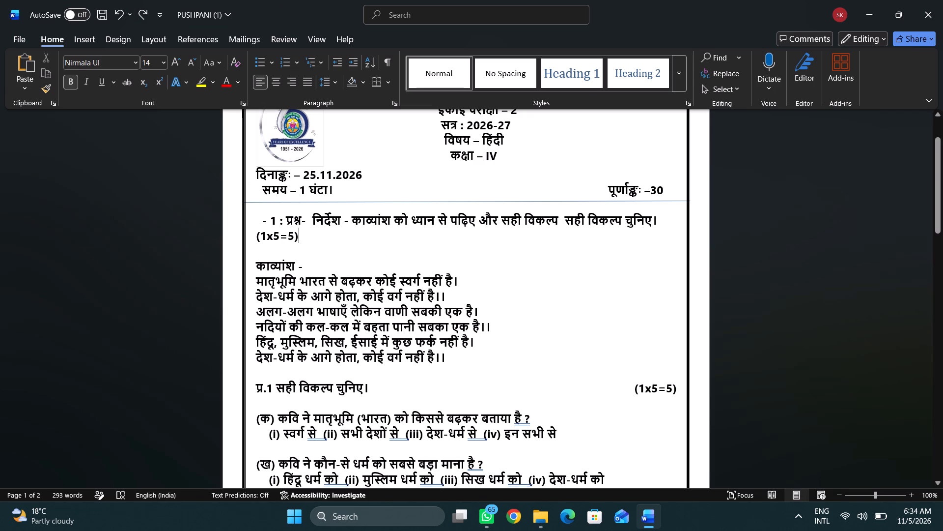
Delete the whole काव्यांश - उत्तर माला answer key, items (क) to (ङ), from page 2.
scroll(286, 392, "down", 4)
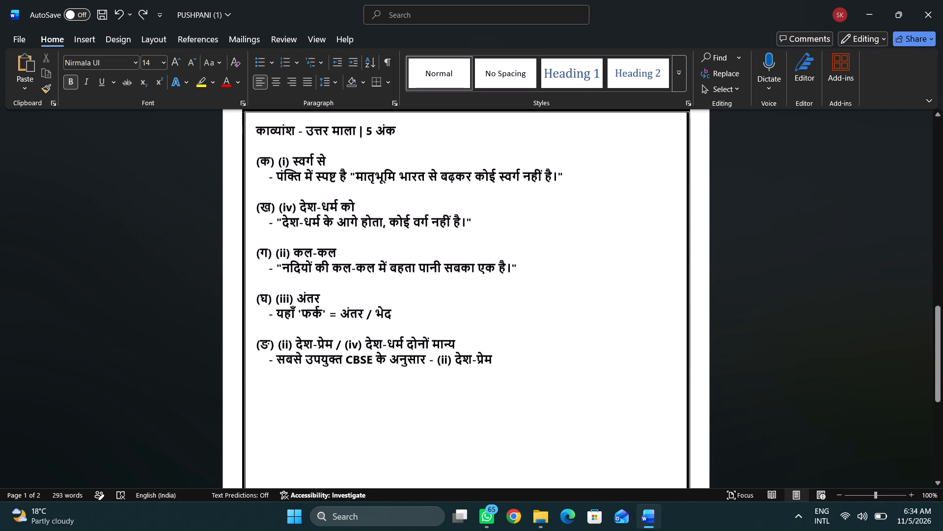
scroll(286, 392, "down", 1)
scroll(286, 392, "up", 2)
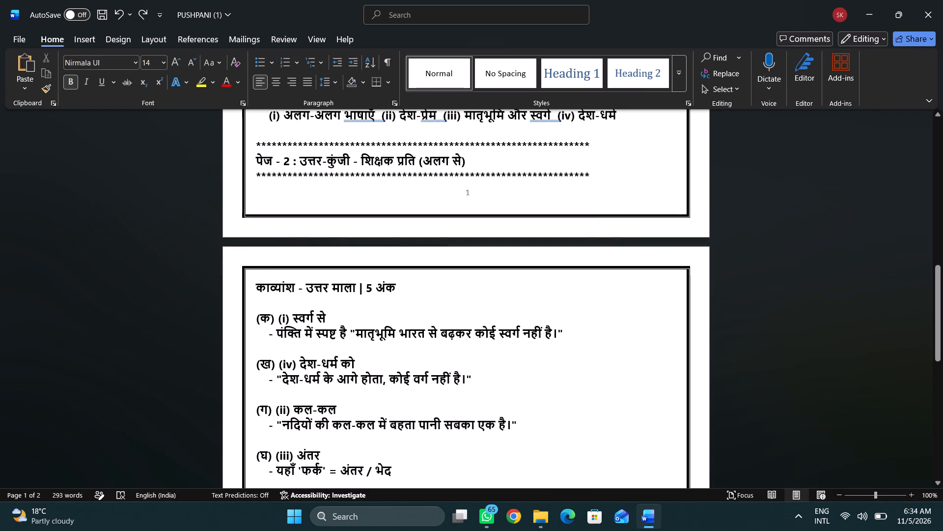
left_click_drag(262, 287, 409, 475)
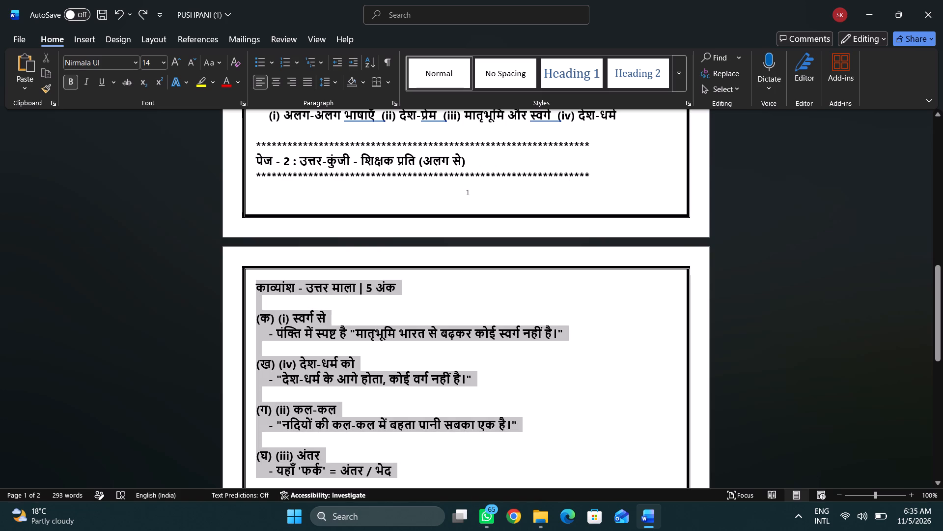
left_click_drag(409, 475, 418, 471)
key("BackSpace")
scroll(418, 471, "up", 1)
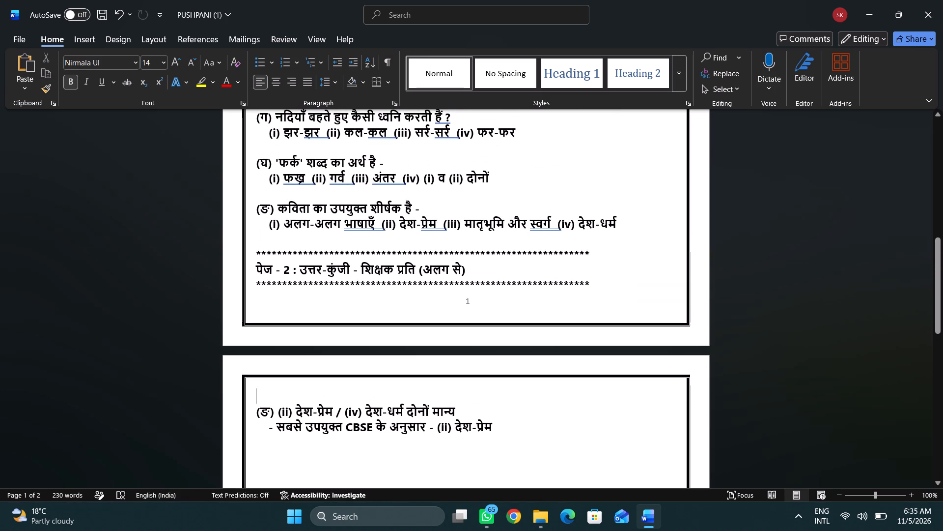
left_click_drag(257, 409, 514, 434)
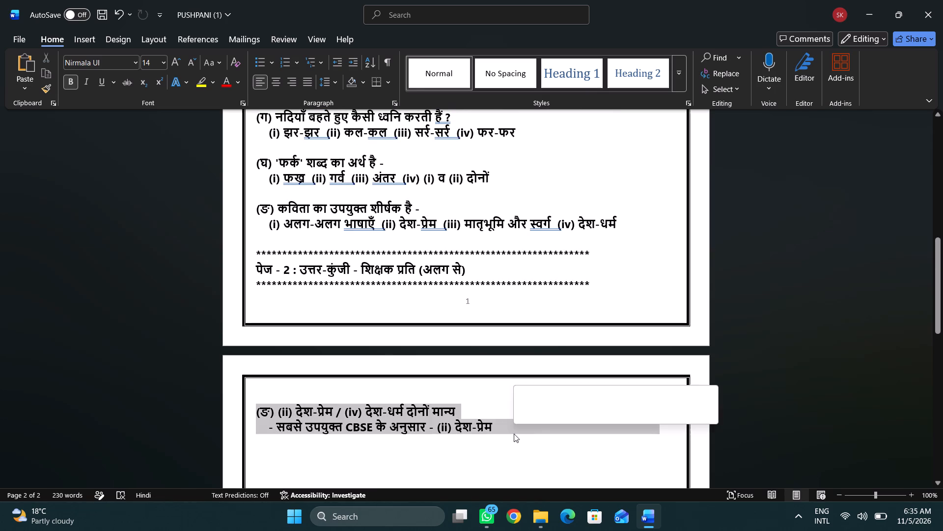
key("BackSpace")
Delete the पेज - 2 : उत्तर-कुंजी - शिक्षक प्रति (अलग से) line and the asterisk rows above and below it.
left_click_drag(257, 262, 561, 293)
key("BackSpace")
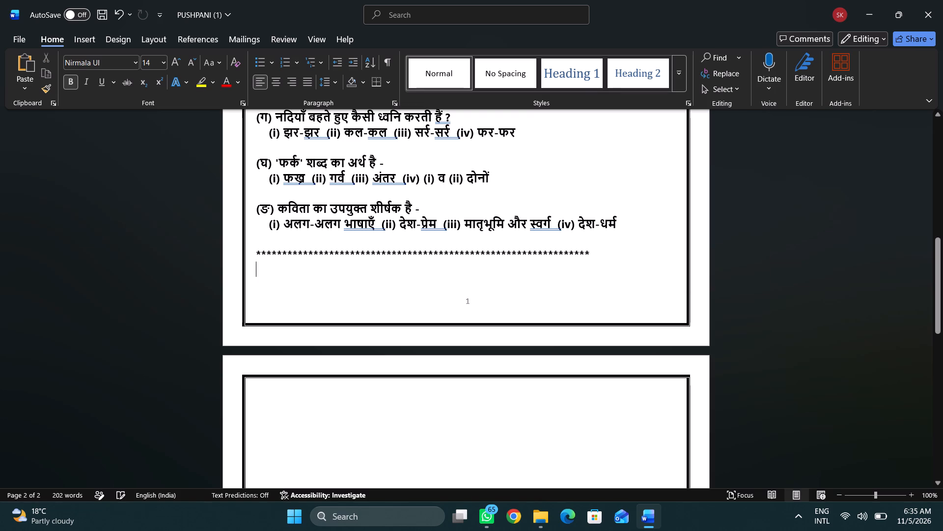
left_click_drag(254, 250, 369, 257)
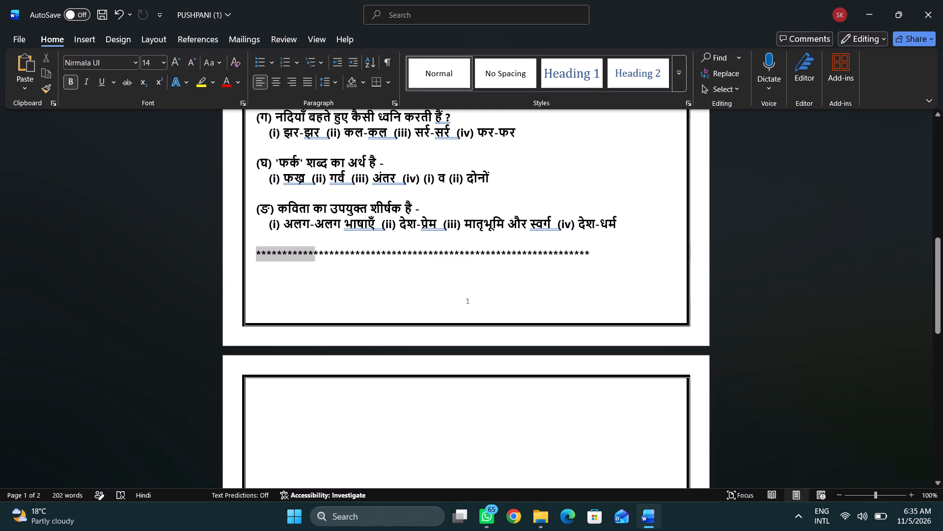
left_click_drag(369, 257, 611, 255)
key("BackSpace")
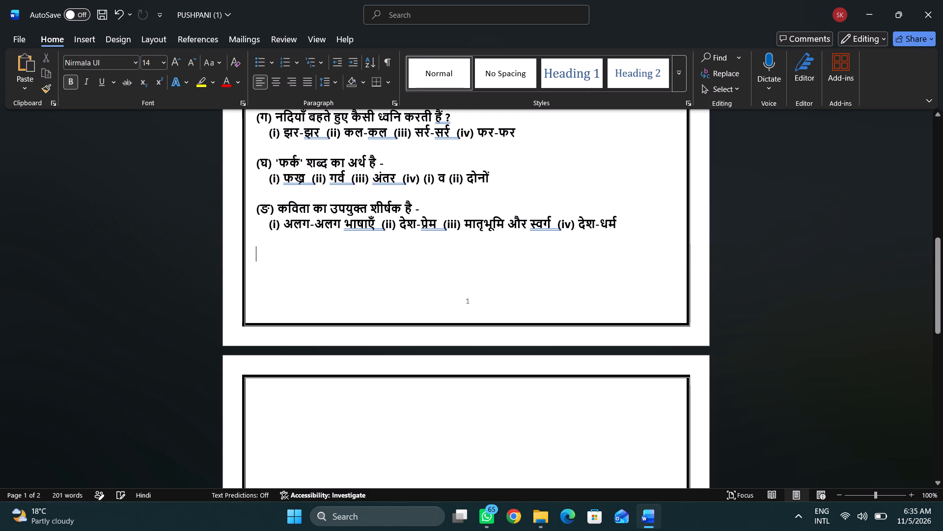
Remove the duplicate प्र.1 सही विकल्प चुनिए। (1x5=5) line between the poem and question (क).
scroll(505, 309, "up", 1)
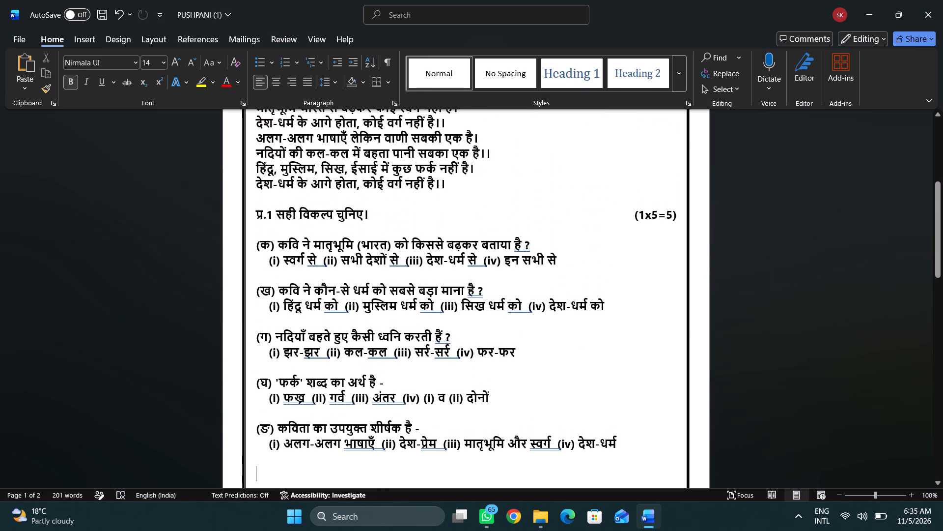
scroll(384, 265, "up", 1)
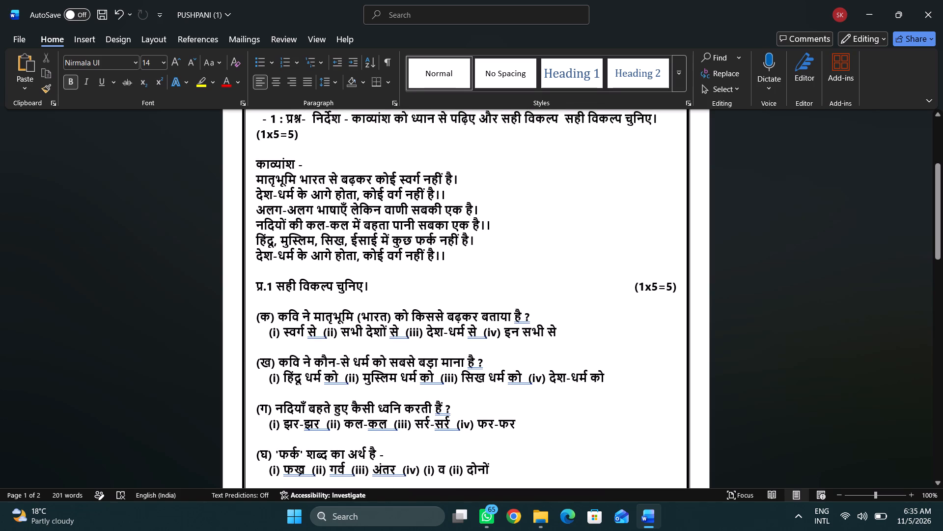
left_click_drag(259, 285, 438, 287)
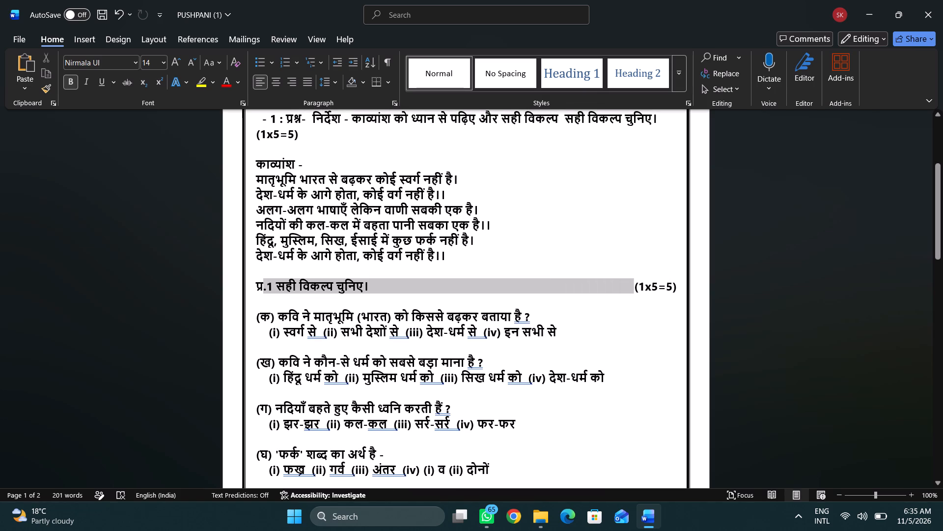
left_click_drag(438, 287, 675, 286)
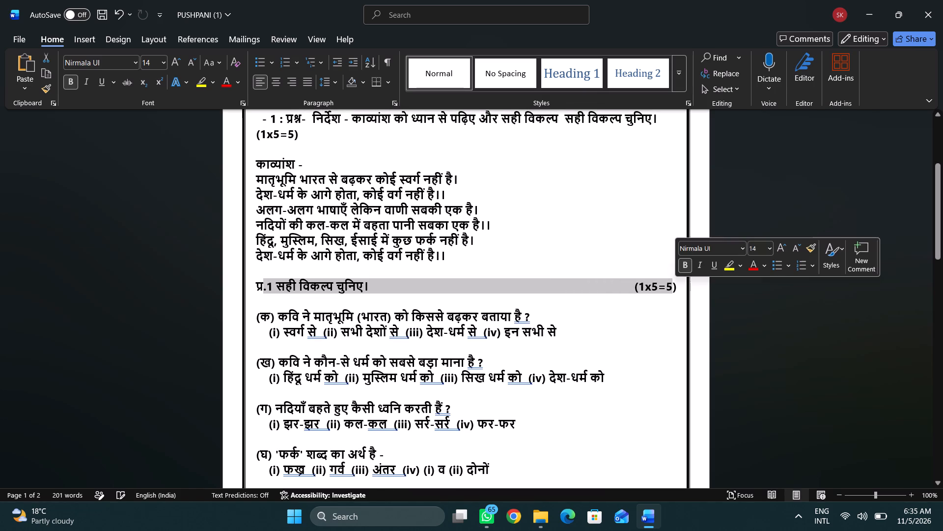
key("BackSpace")
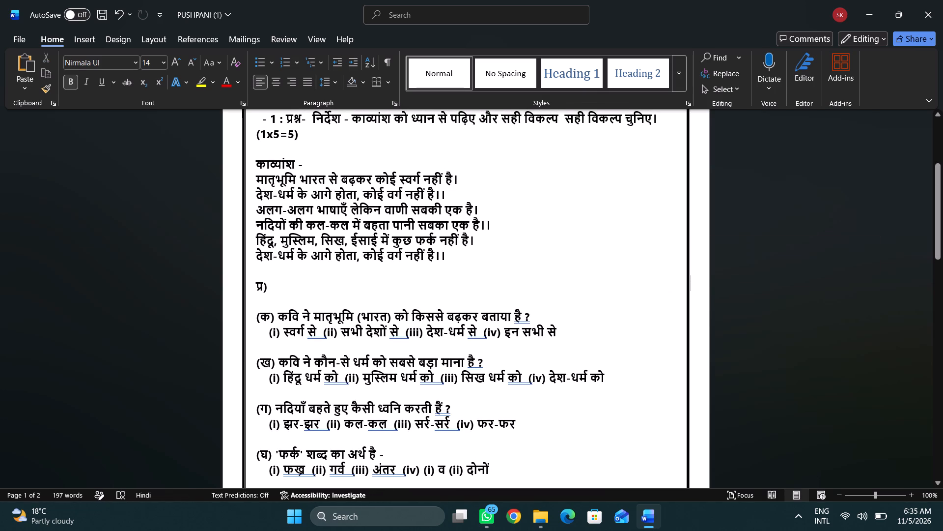
left_click(272, 289)
key("BackSpace")
key("BackSpace")
key("BackSpace")
key("BackSpace")
key("BackSpace")
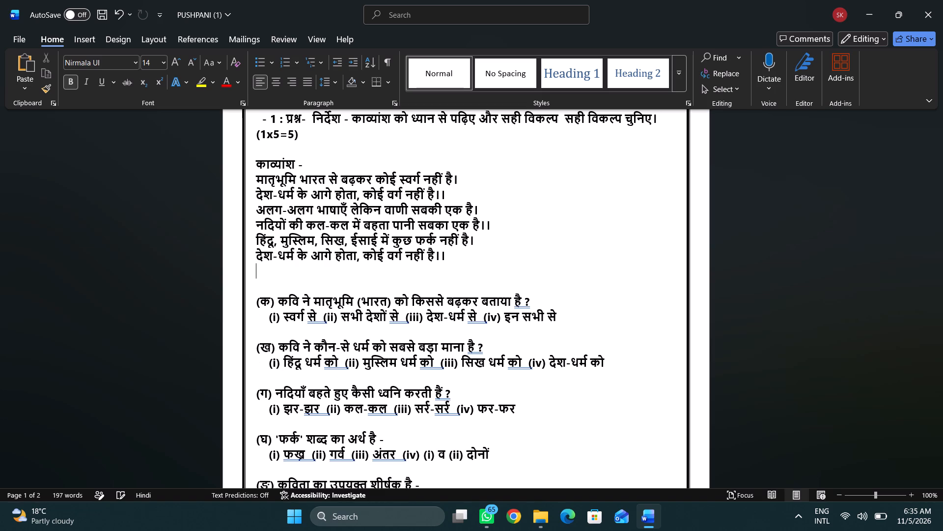
Widen the gaps before options (ii) and (iii) of question (क) with extra spaces.
left_click(319, 316)
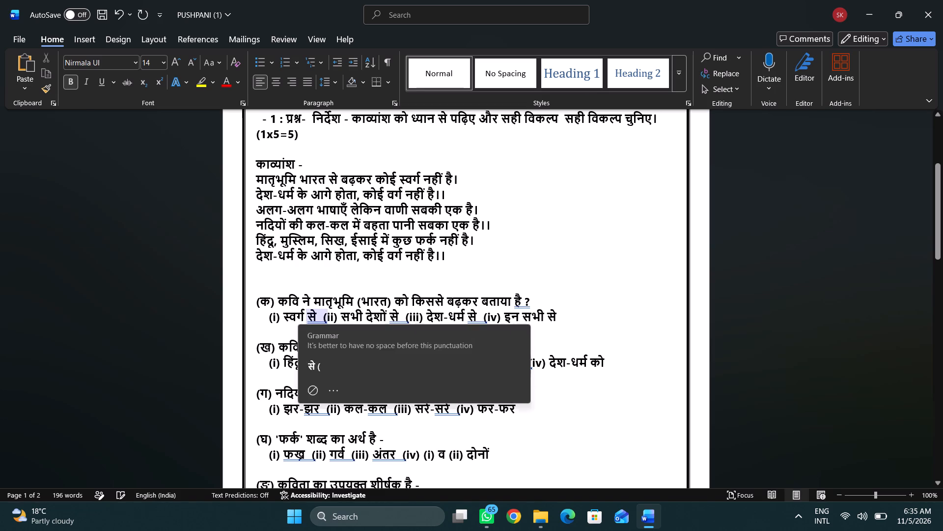
key("space")
key("space")
key("space")
key("space")
key("space")
key("space")
key("space")
key("space")
key("space")
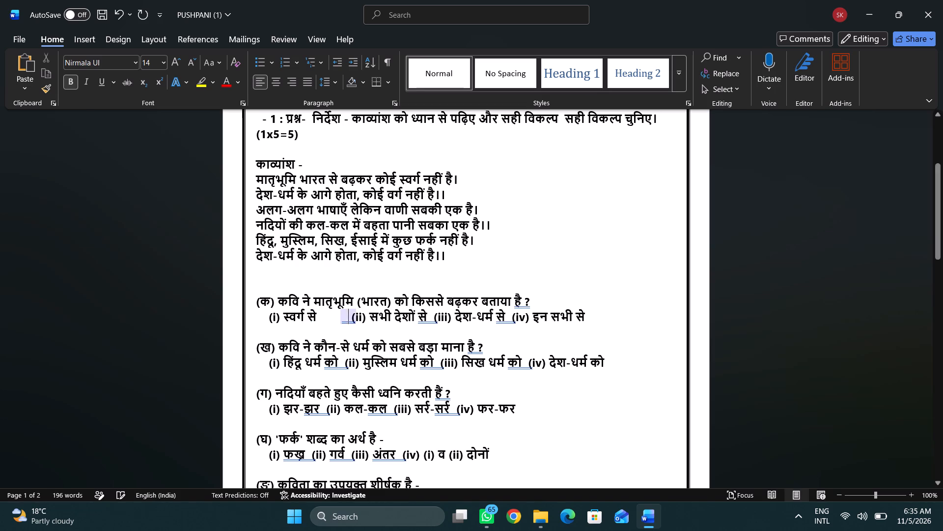
left_click(431, 316)
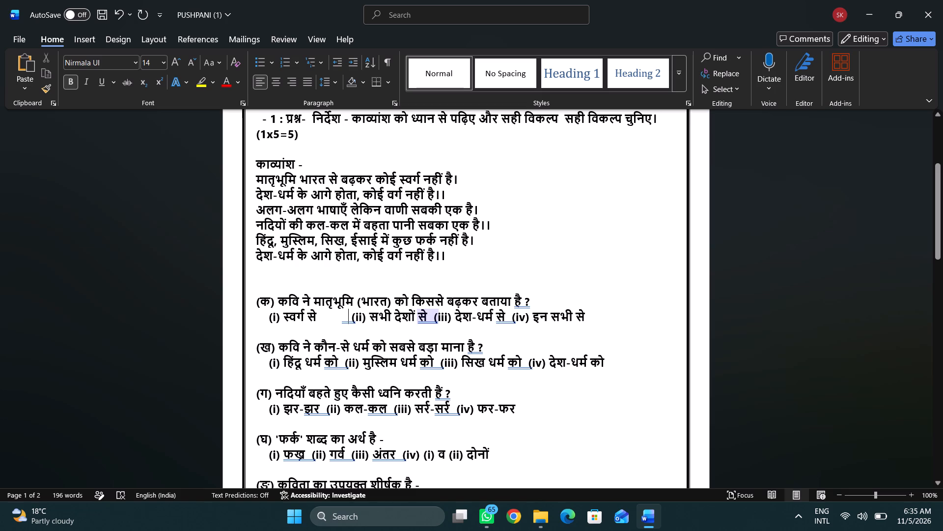
key("space")
key("space")
key("space")
key("space")
key("space")
key("space")
key("space")
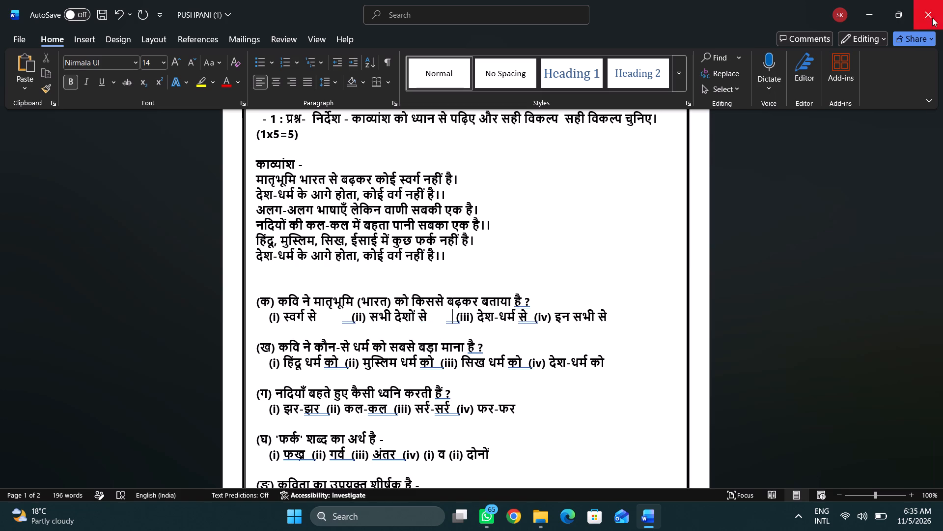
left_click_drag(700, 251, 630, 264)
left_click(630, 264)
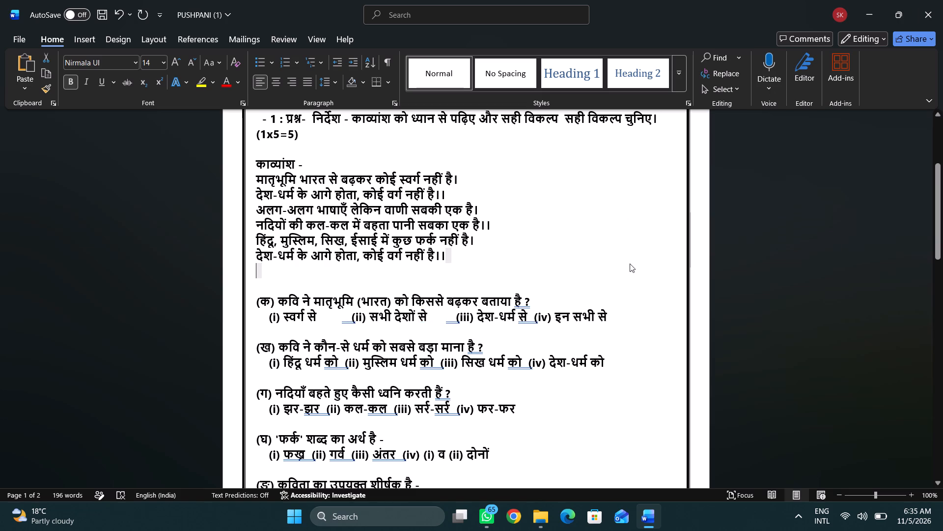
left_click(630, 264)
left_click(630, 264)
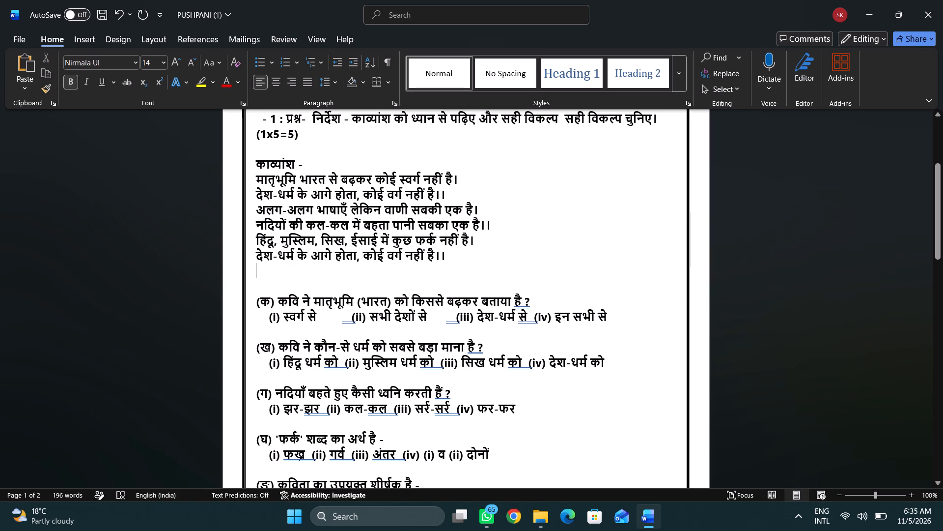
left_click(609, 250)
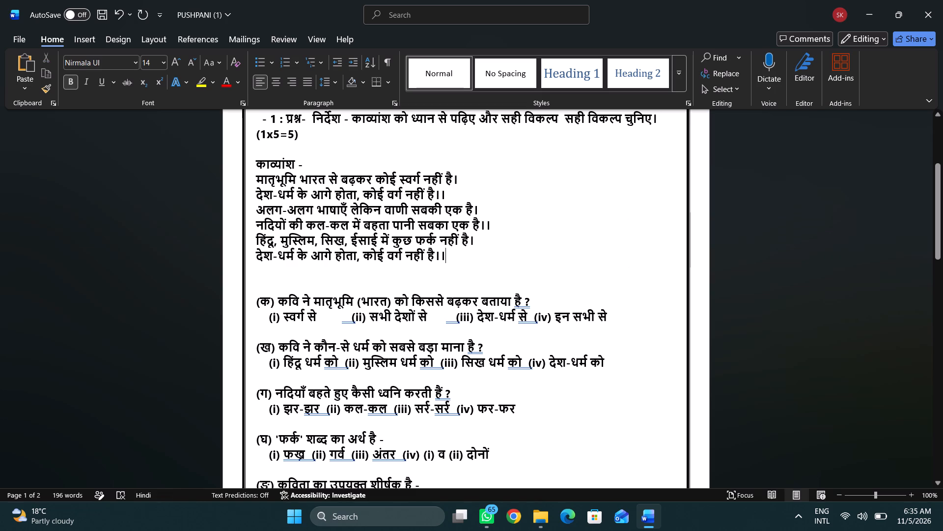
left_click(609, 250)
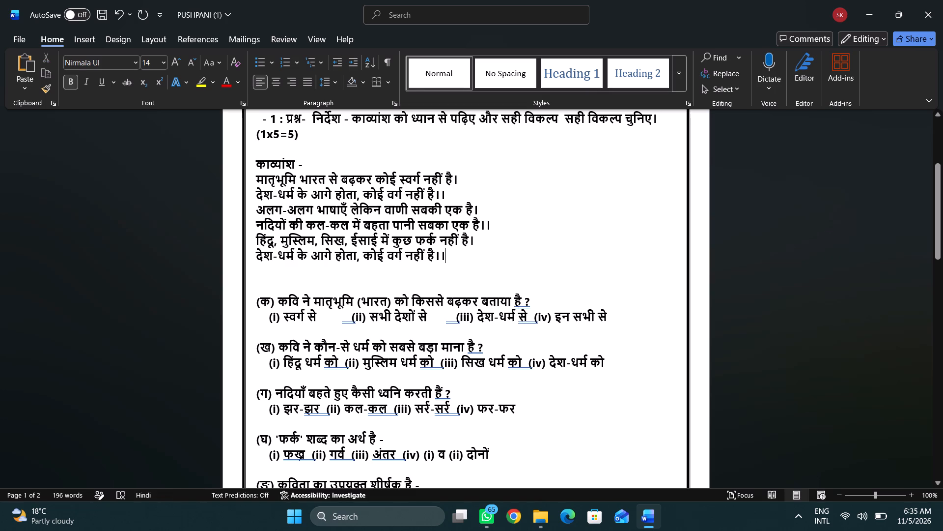
Close the PUSHPANI (1) document, saving its changes in the 2026-44 folder.
left_click(920, 14)
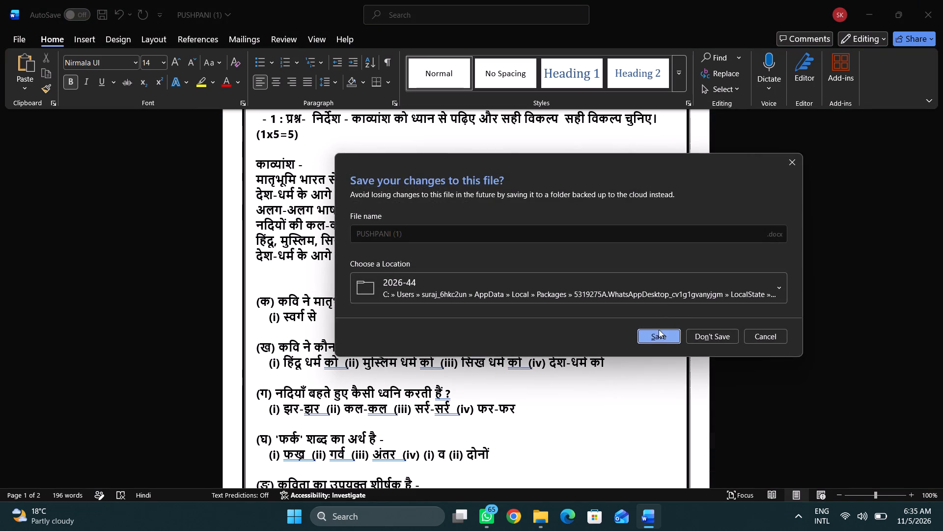
left_click(662, 336)
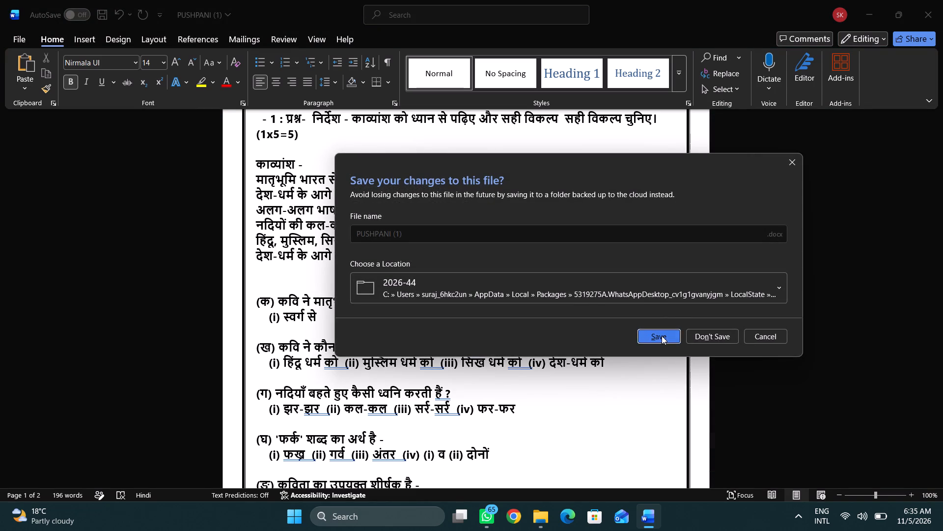